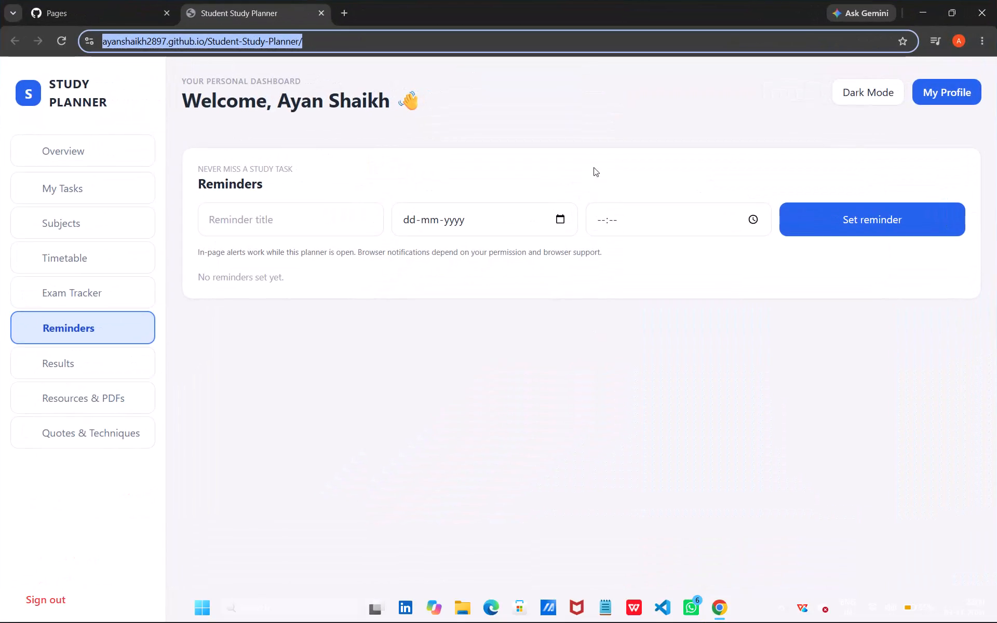
# Close the GitHub Pages settings tab, leaving the Student Study Planner site open.
pyautogui.click(622, 117)
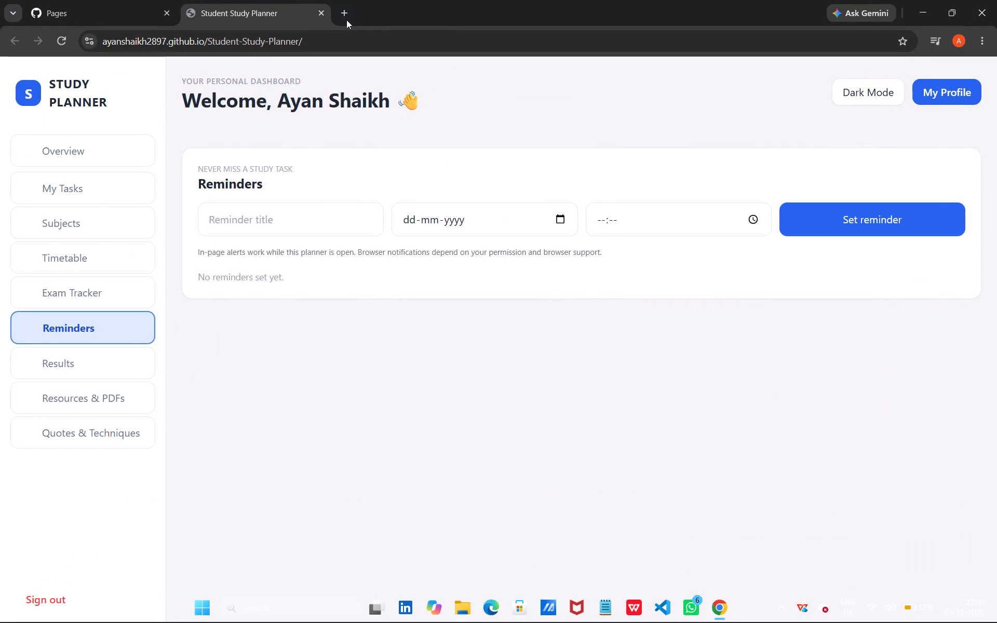
pyautogui.click(161, 12)
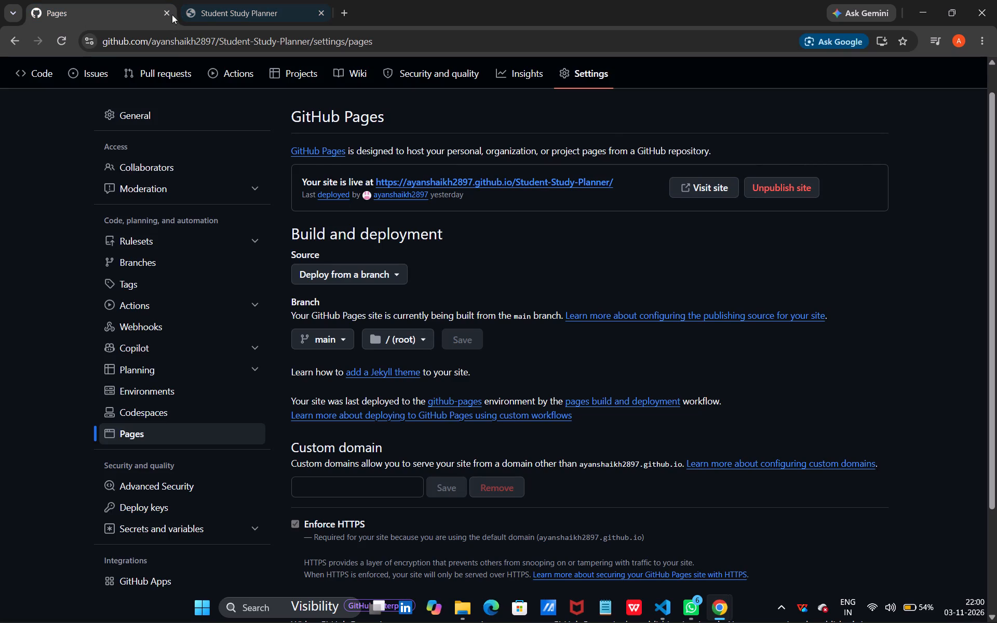
pyautogui.click(169, 10)
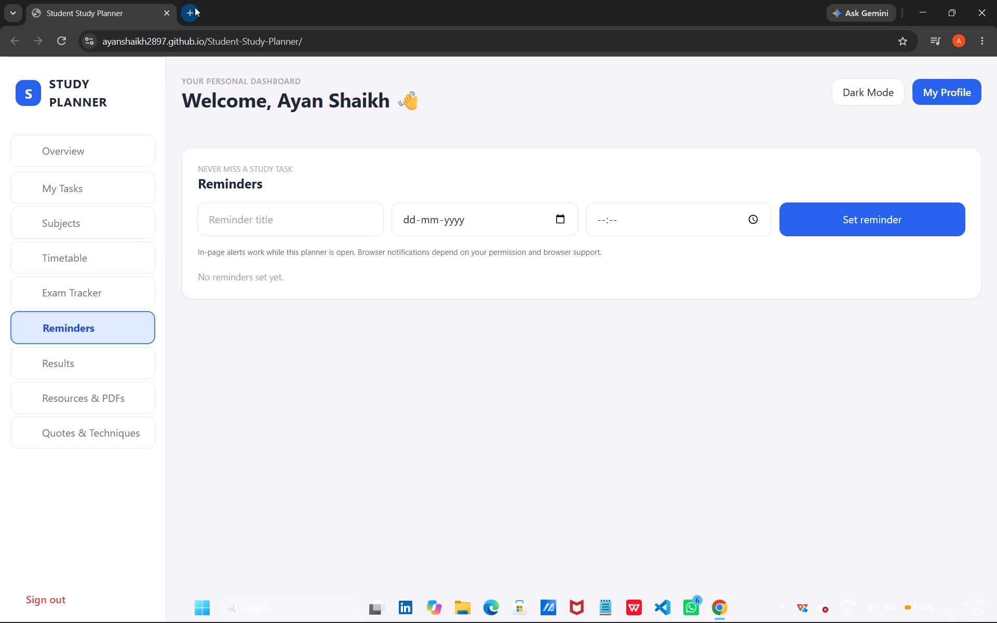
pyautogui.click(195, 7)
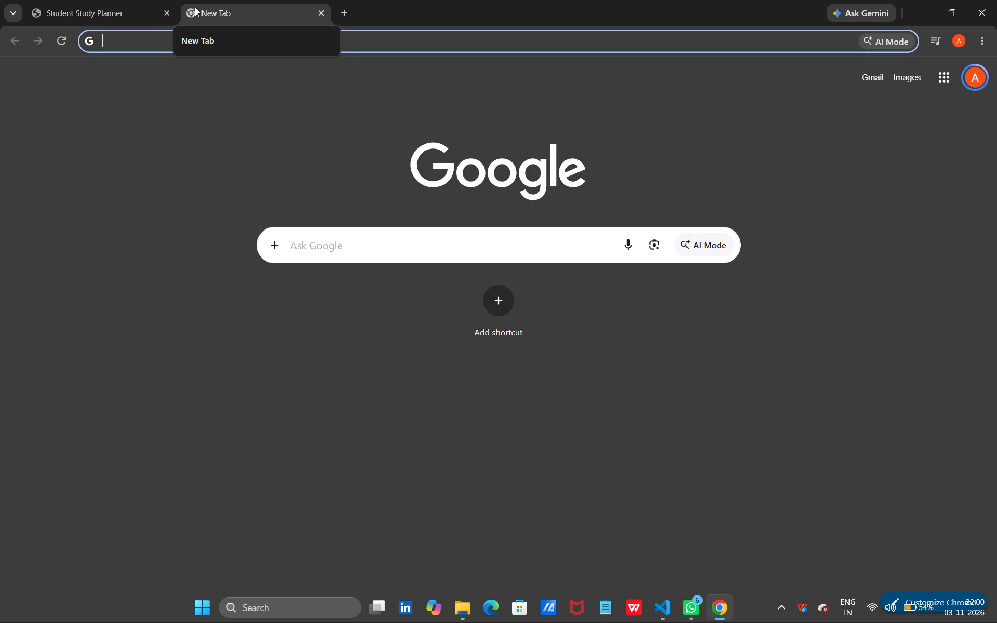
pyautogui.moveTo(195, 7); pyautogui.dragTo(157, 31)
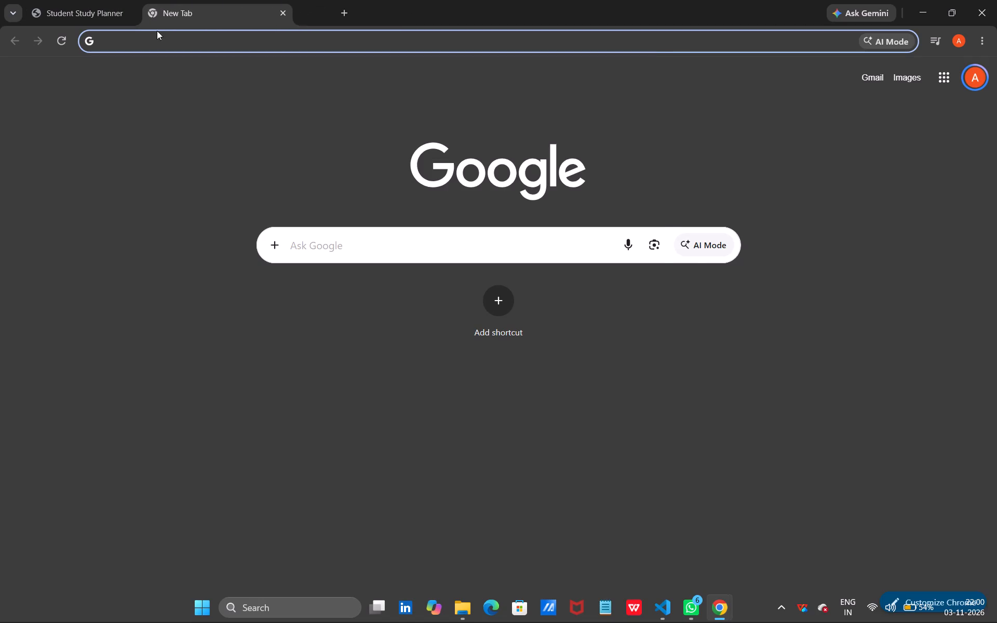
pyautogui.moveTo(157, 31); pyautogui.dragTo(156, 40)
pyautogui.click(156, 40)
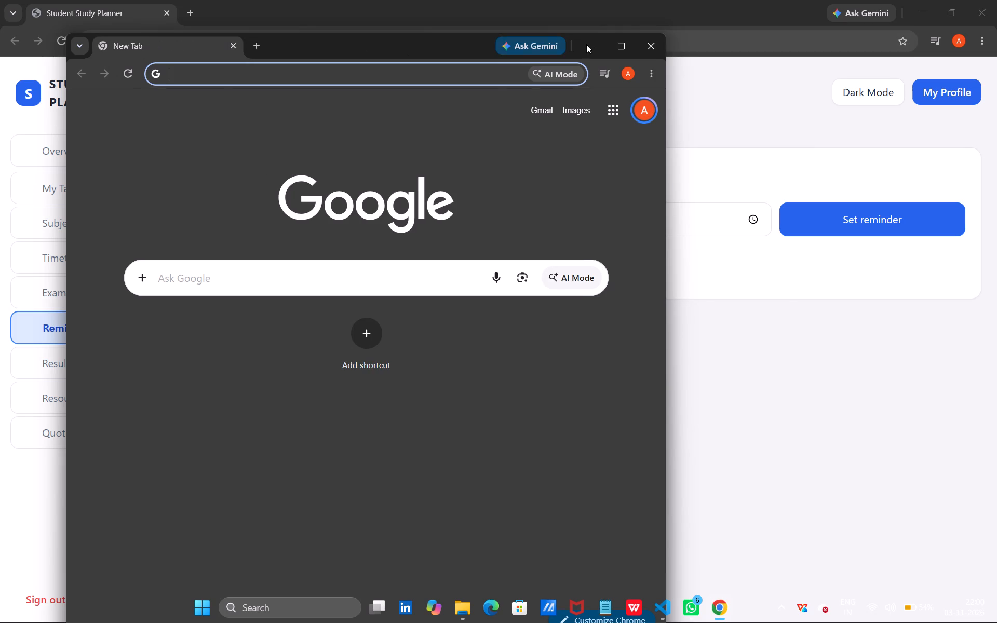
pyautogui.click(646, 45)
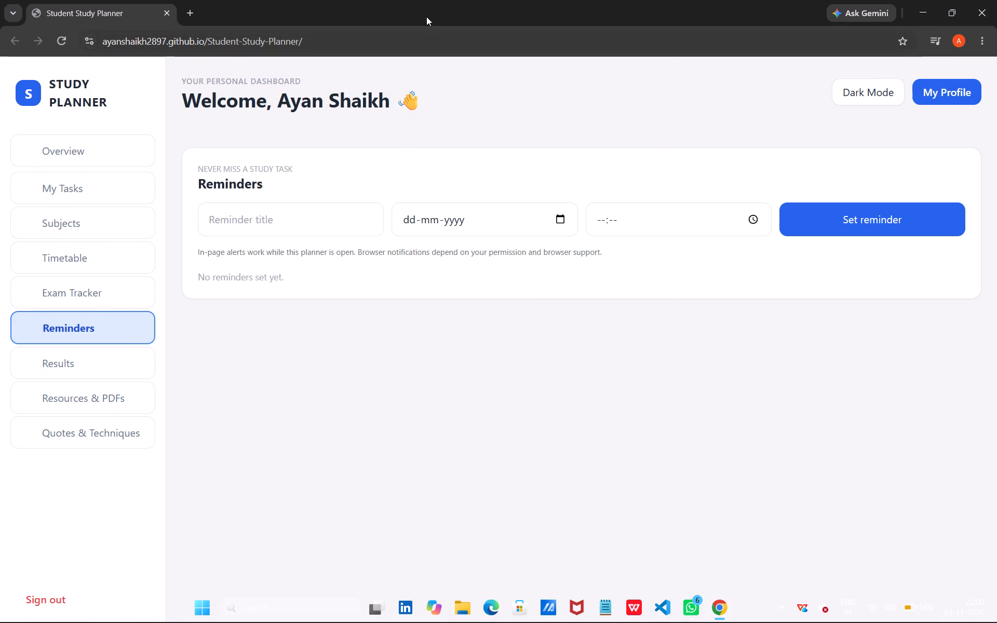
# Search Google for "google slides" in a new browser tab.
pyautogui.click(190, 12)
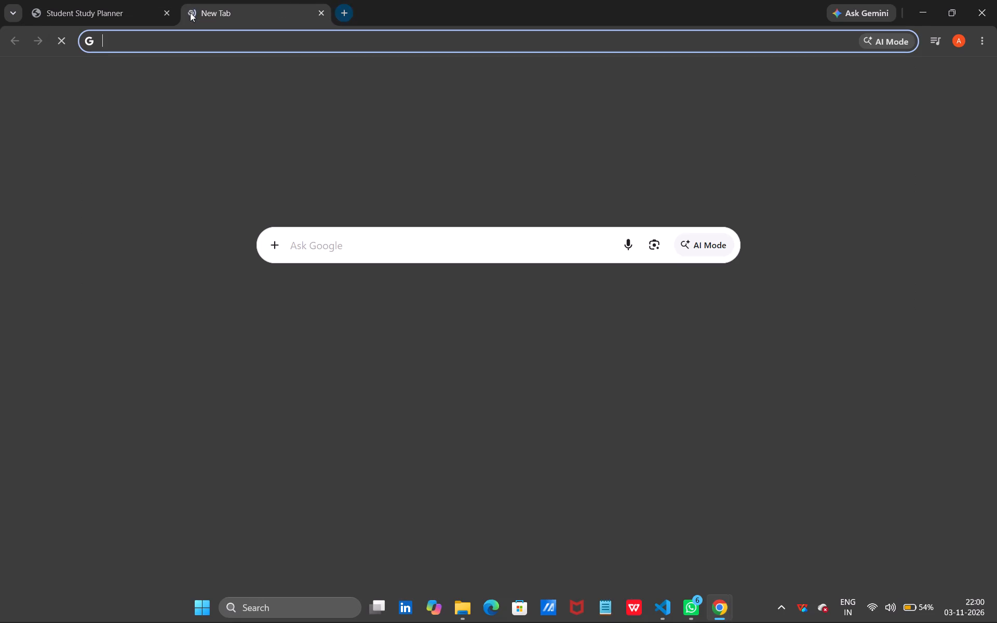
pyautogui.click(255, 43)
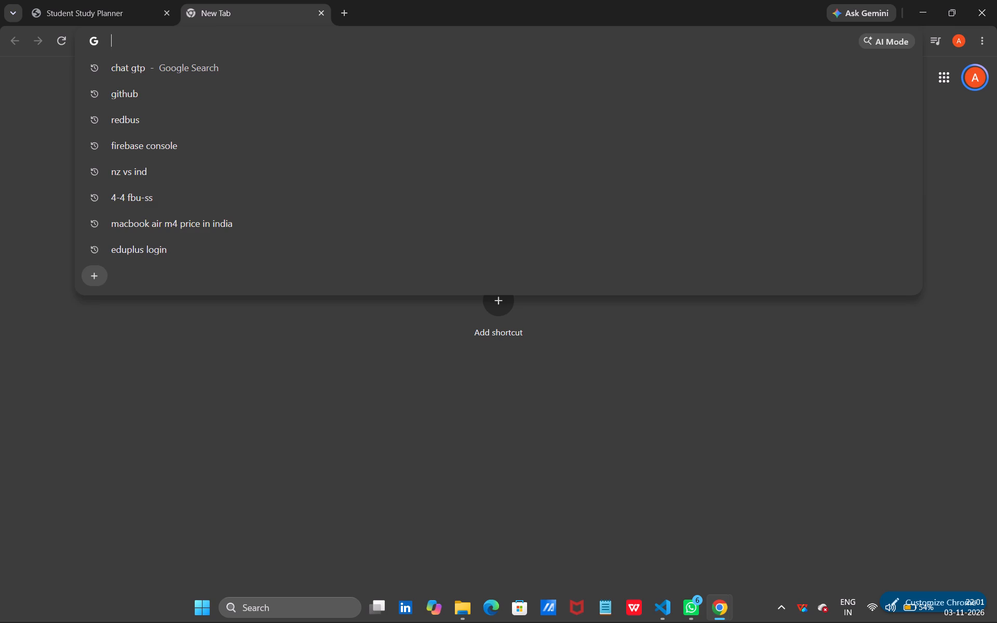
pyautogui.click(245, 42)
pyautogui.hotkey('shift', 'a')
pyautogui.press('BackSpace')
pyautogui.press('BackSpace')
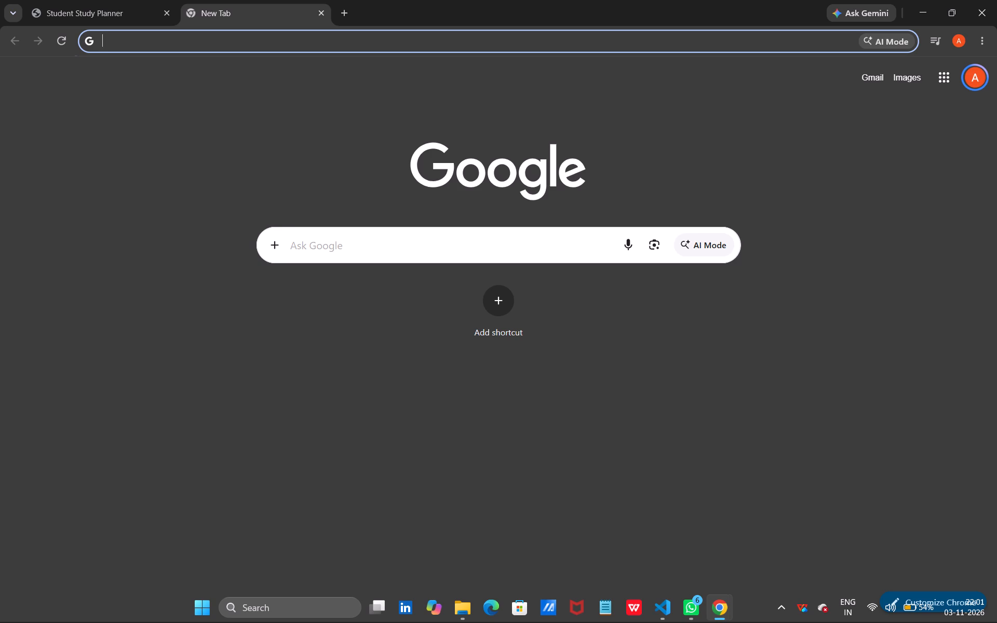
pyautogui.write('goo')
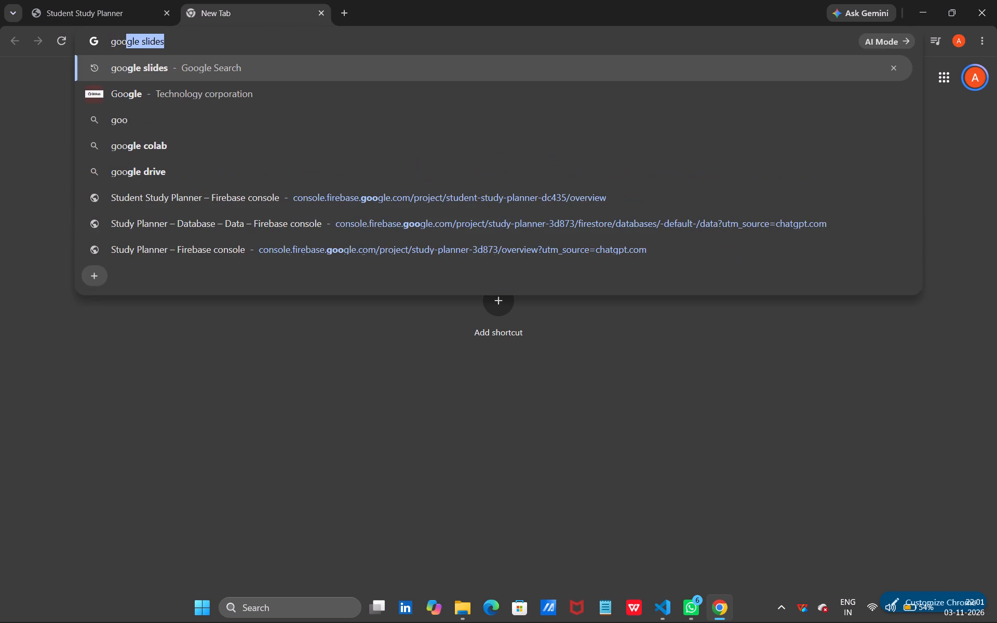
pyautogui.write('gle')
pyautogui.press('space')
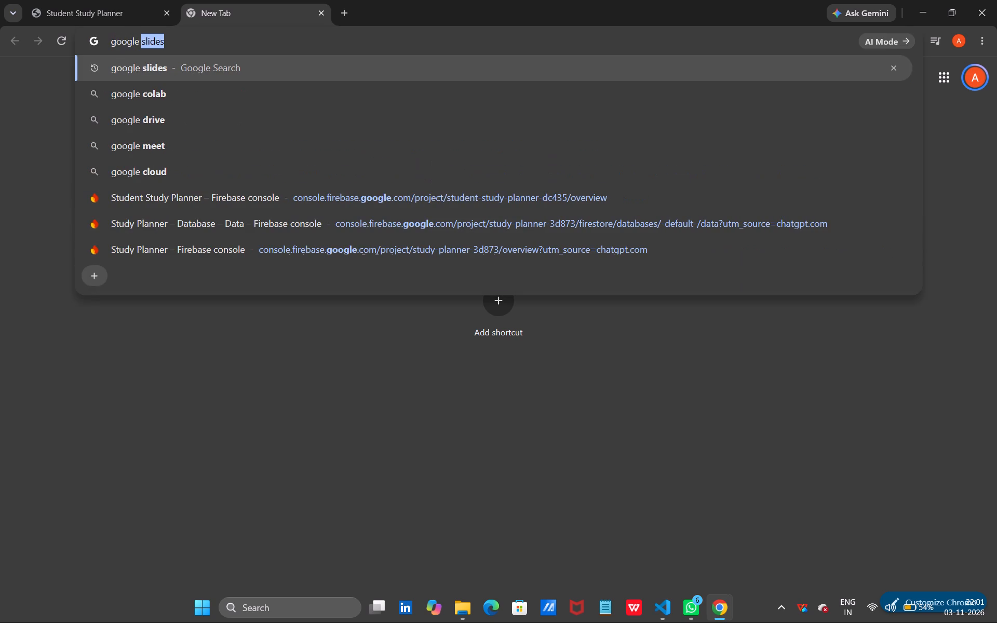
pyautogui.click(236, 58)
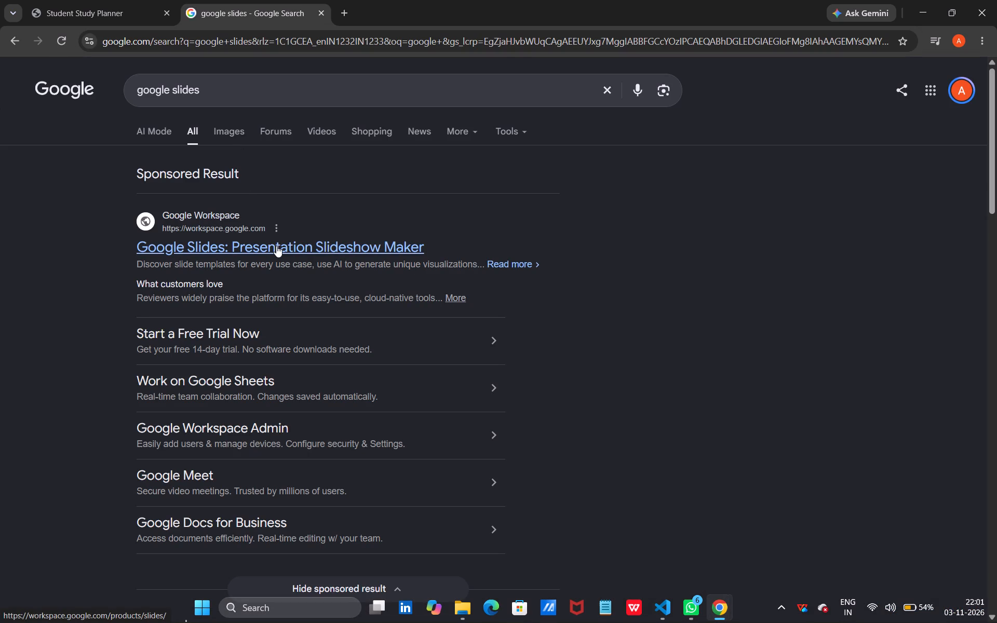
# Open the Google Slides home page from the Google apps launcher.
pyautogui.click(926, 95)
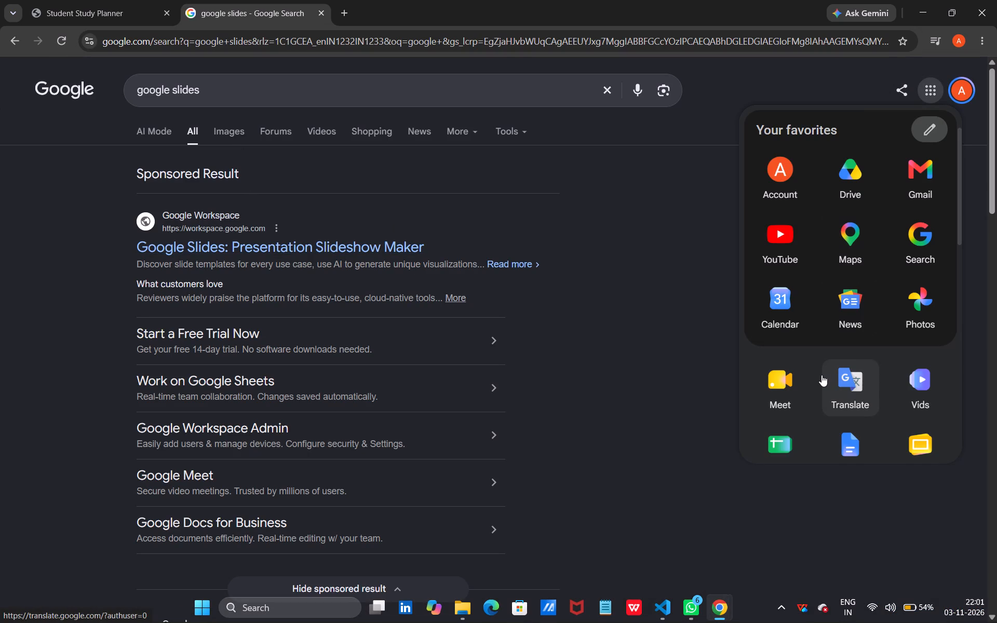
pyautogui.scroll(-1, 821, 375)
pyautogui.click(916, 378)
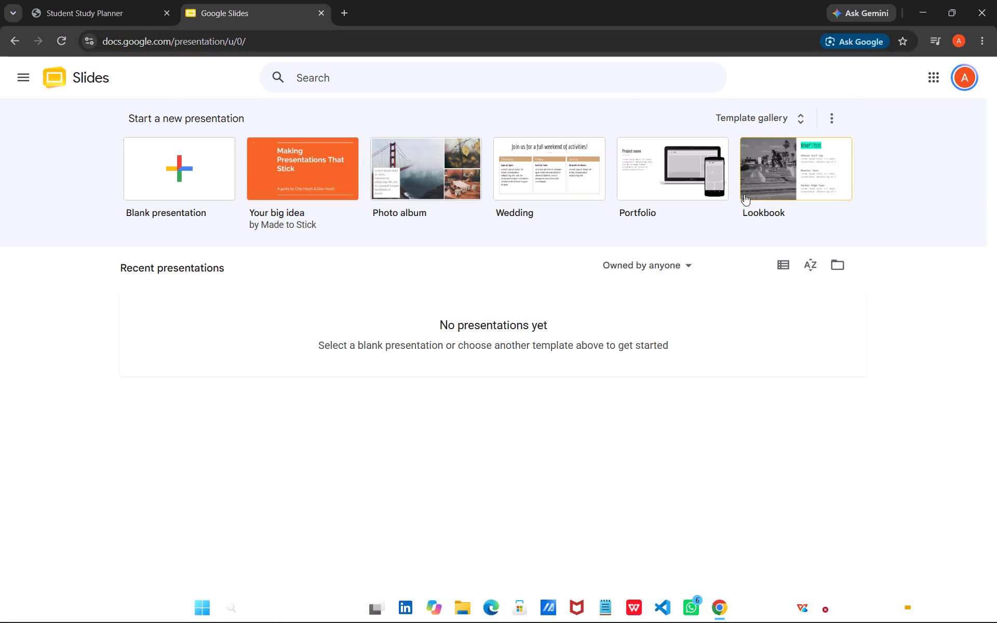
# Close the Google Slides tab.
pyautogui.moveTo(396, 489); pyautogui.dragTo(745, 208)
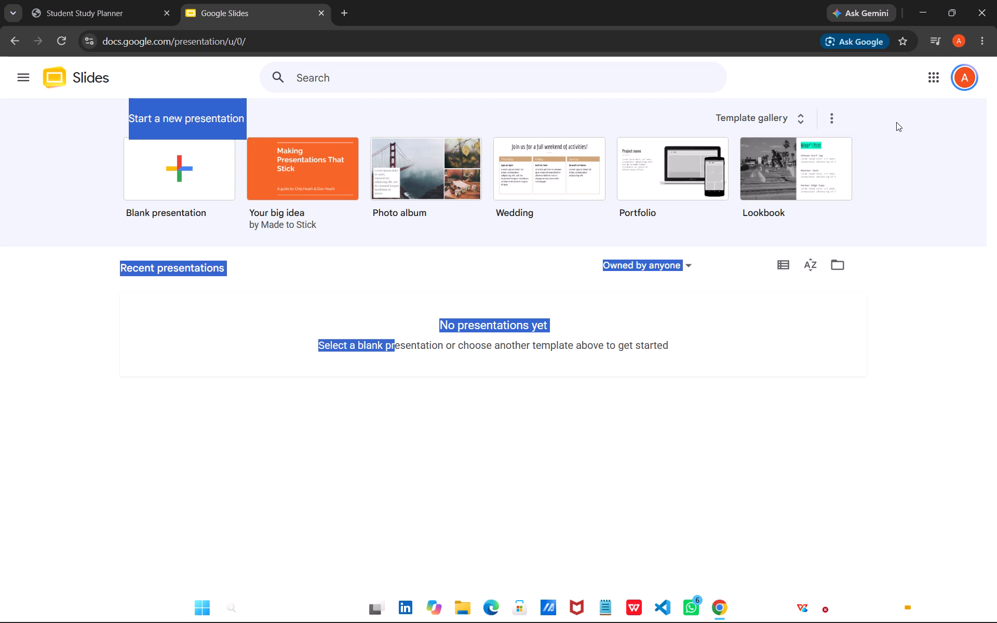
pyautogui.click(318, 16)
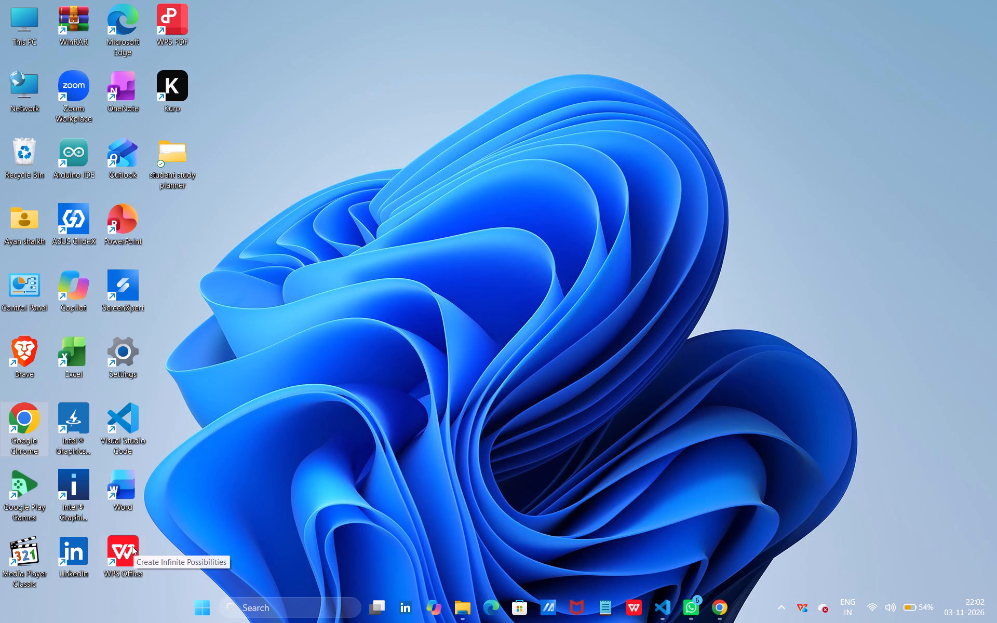
# Open PowerPoint, look over the templates and recent presentations on its Home page, and close it.
pyautogui.doubleClick(125, 216)
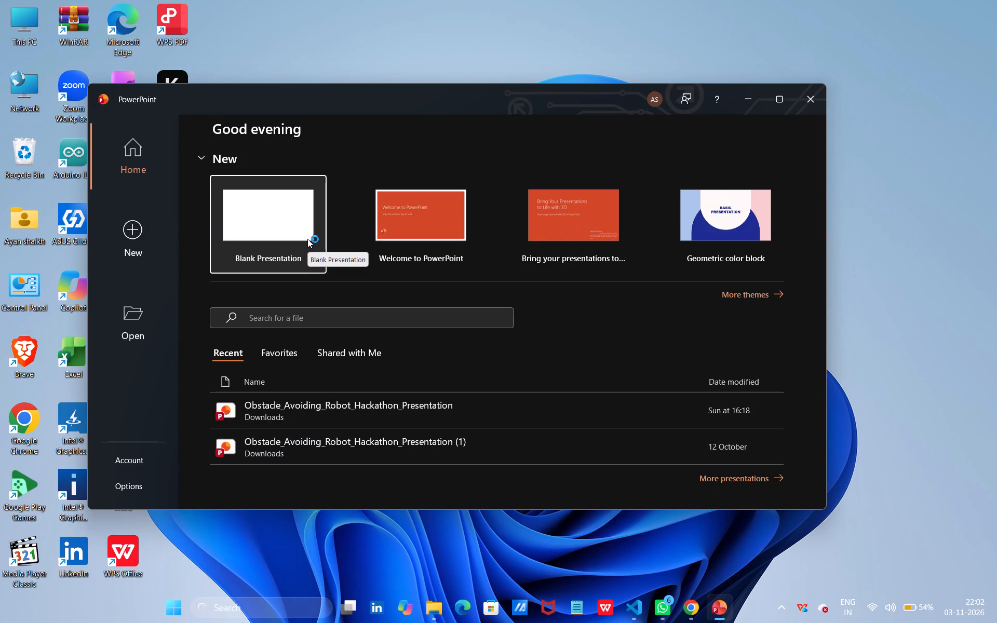
pyautogui.scroll(-2, 307, 239)
pyautogui.scroll(1, 307, 239)
pyautogui.hscroll(2, 307, 239)
pyautogui.click(132, 165)
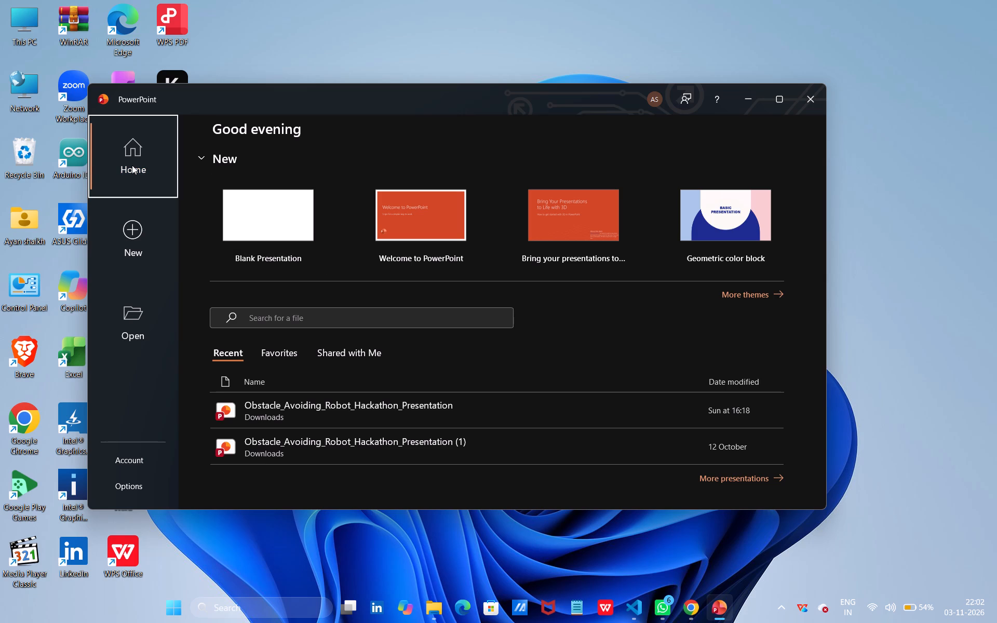
pyautogui.click(132, 165)
pyautogui.click(815, 99)
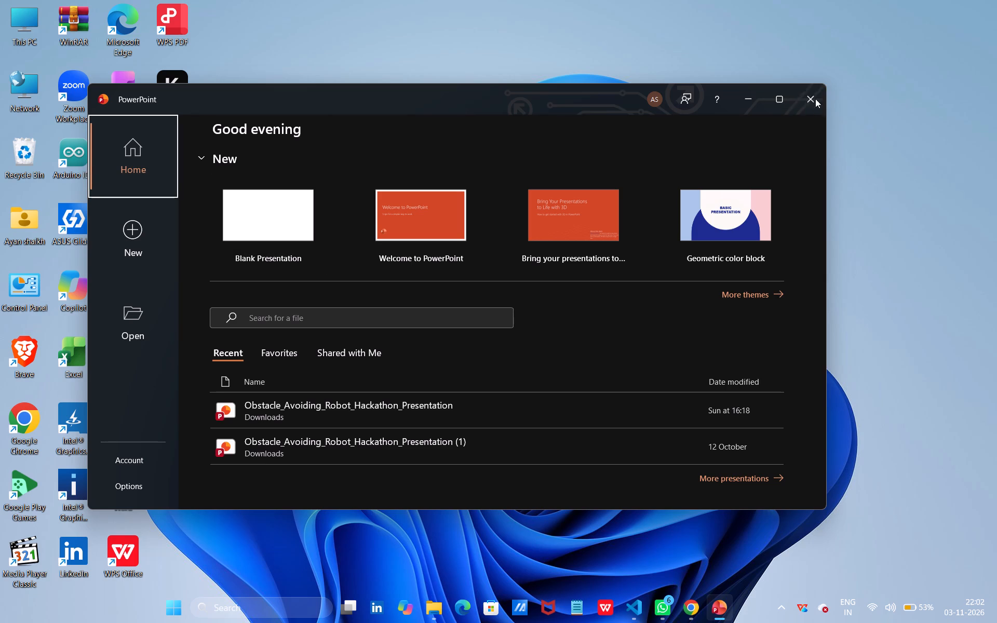
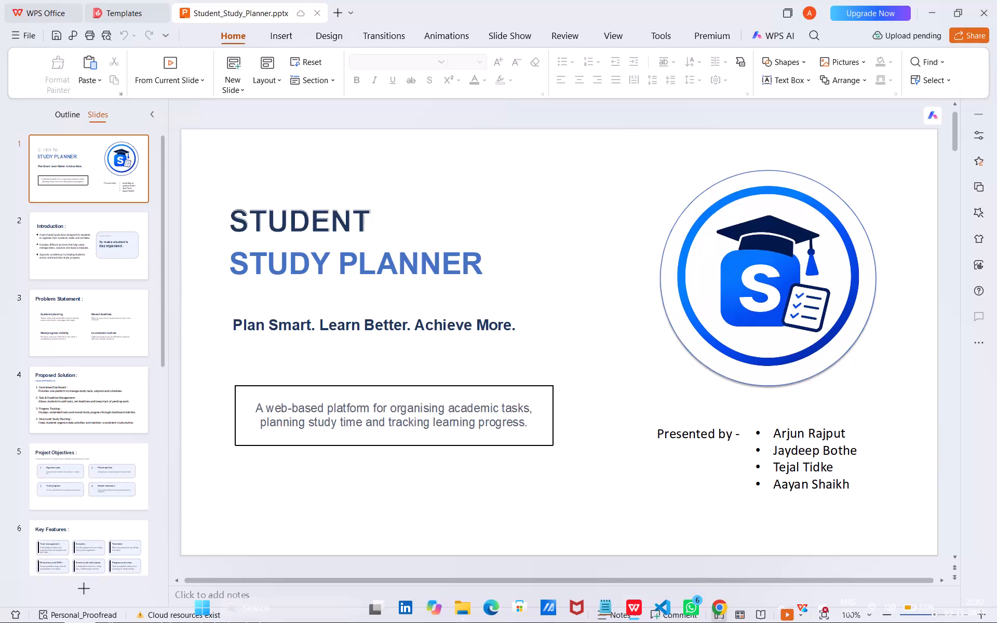
# Look through the slides of the Student_Study_Planner.pptx presentation to examine their current content.
pyautogui.scroll(-5, 387, 391)
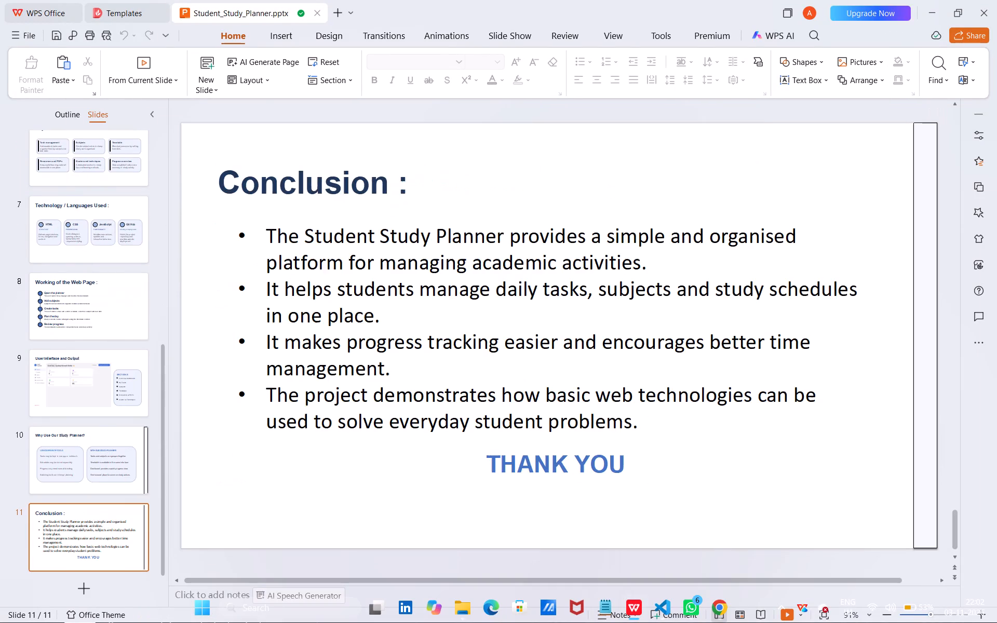
pyautogui.scroll(4, 387, 391)
pyautogui.scroll(-2, 387, 391)
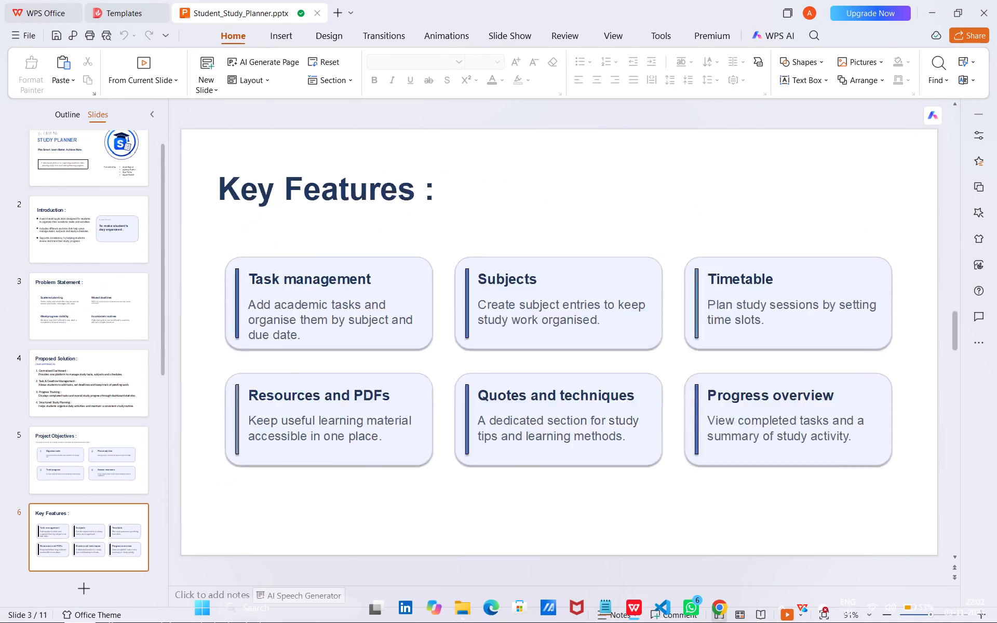
pyautogui.click(387, 391)
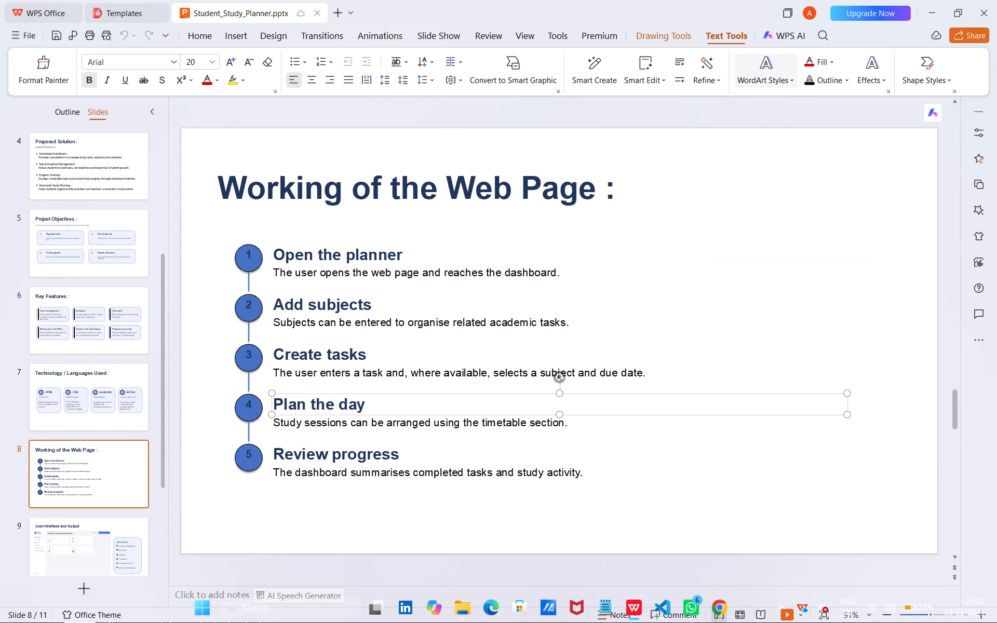
pyautogui.click(753, 174)
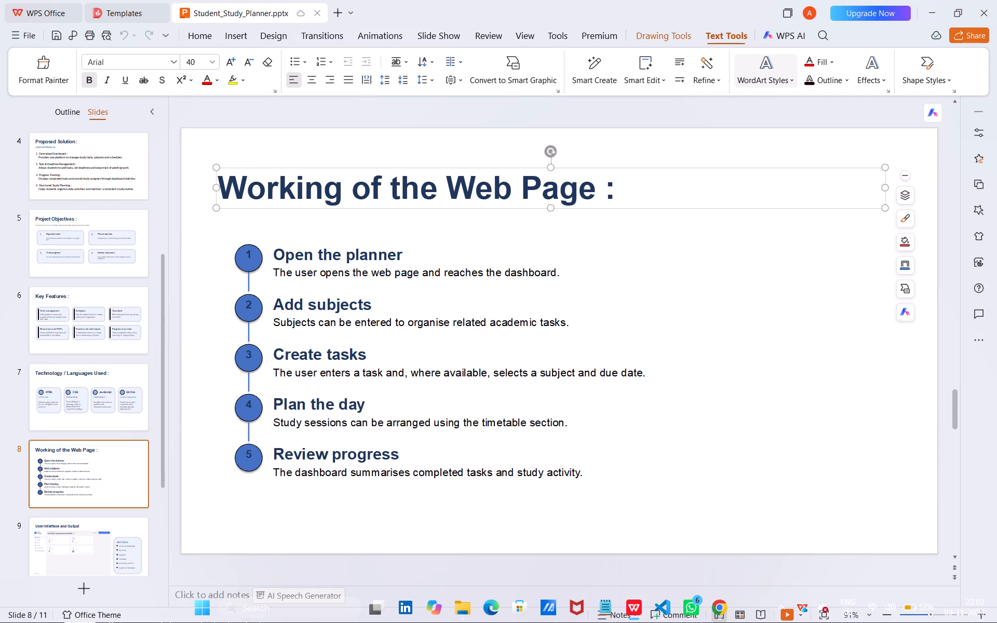
pyautogui.click(769, 144)
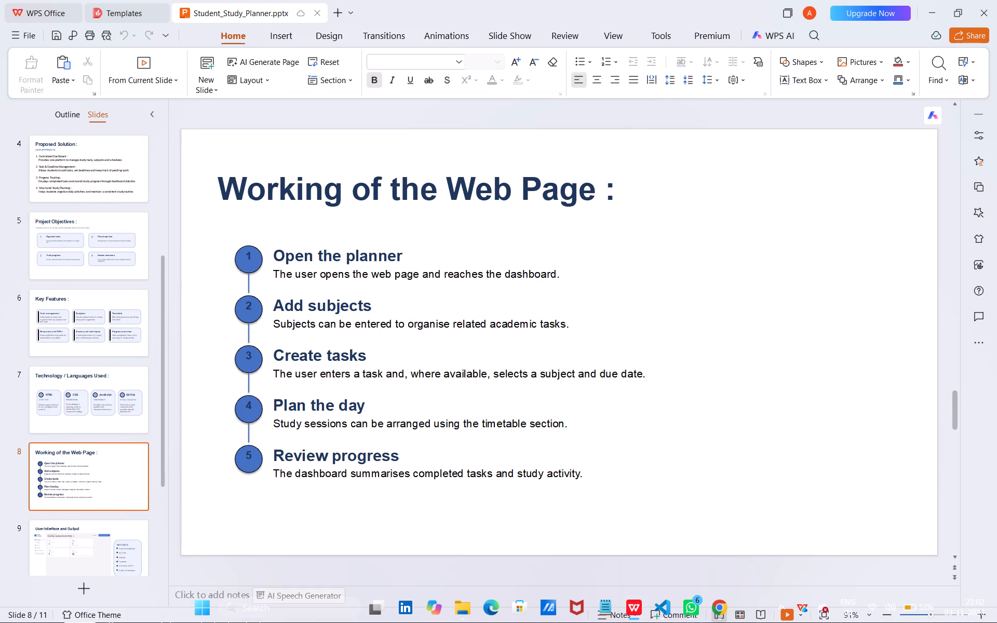
# Delete the dashboard screenshot from the "User Interface and Output" slide.
pyautogui.press('Down')
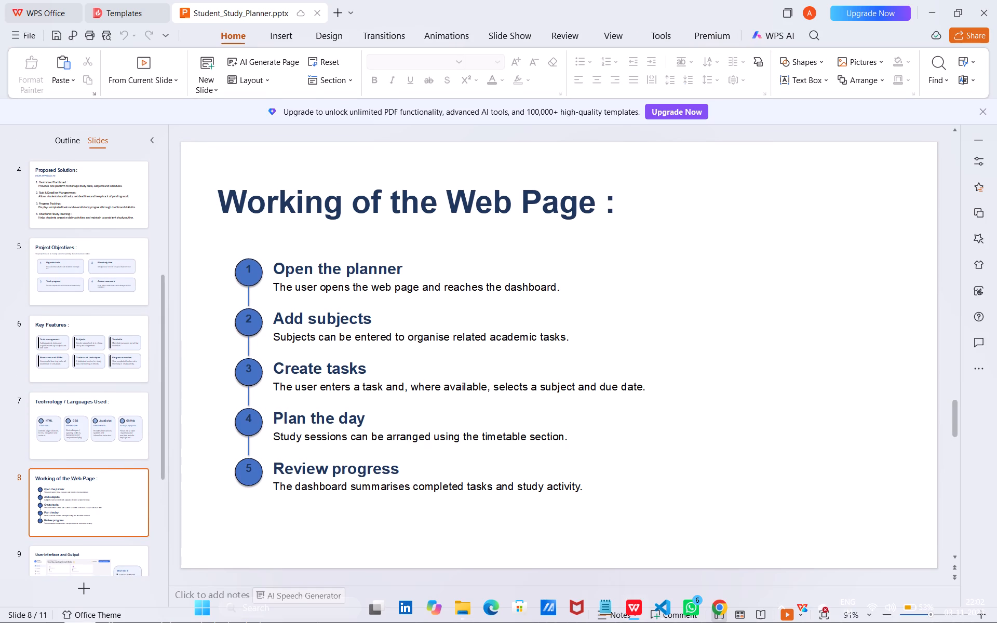
pyautogui.click(608, 303)
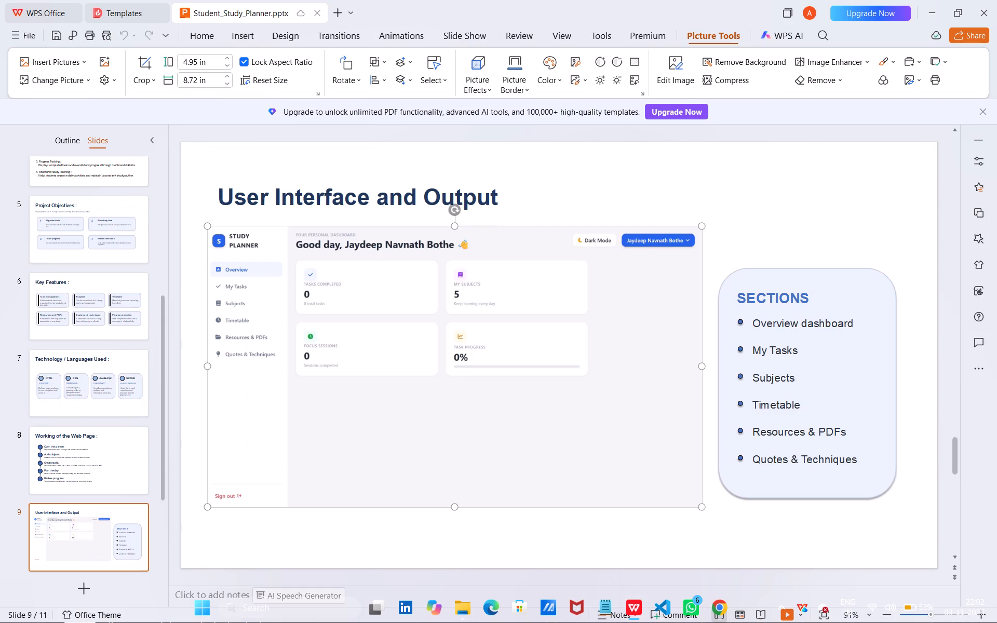
pyautogui.press('Delete')
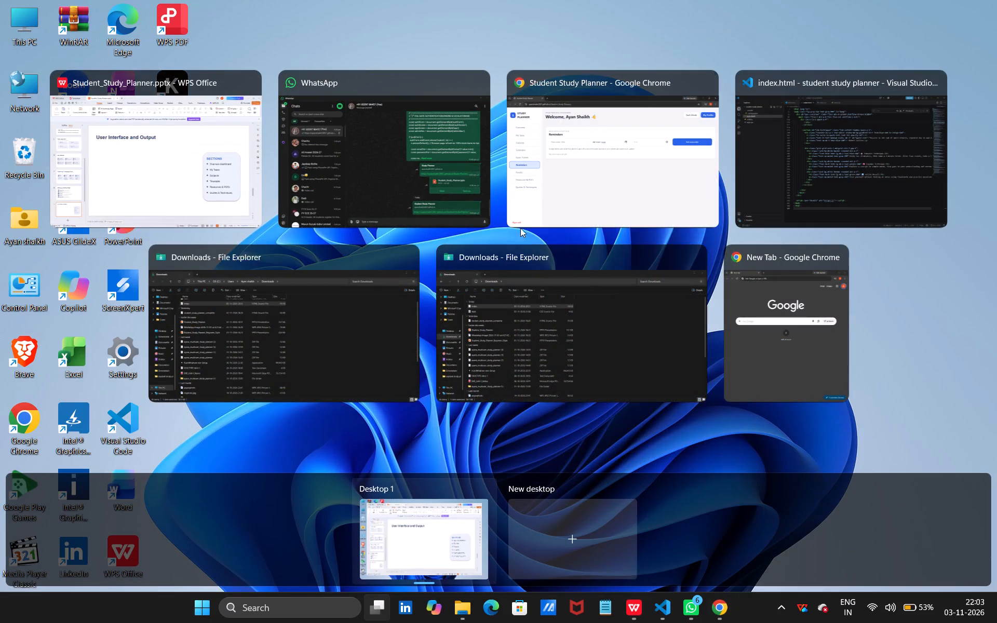
# Switch to the Student Study Planner site in Chrome and open its Overview page.
pyautogui.click(581, 170)
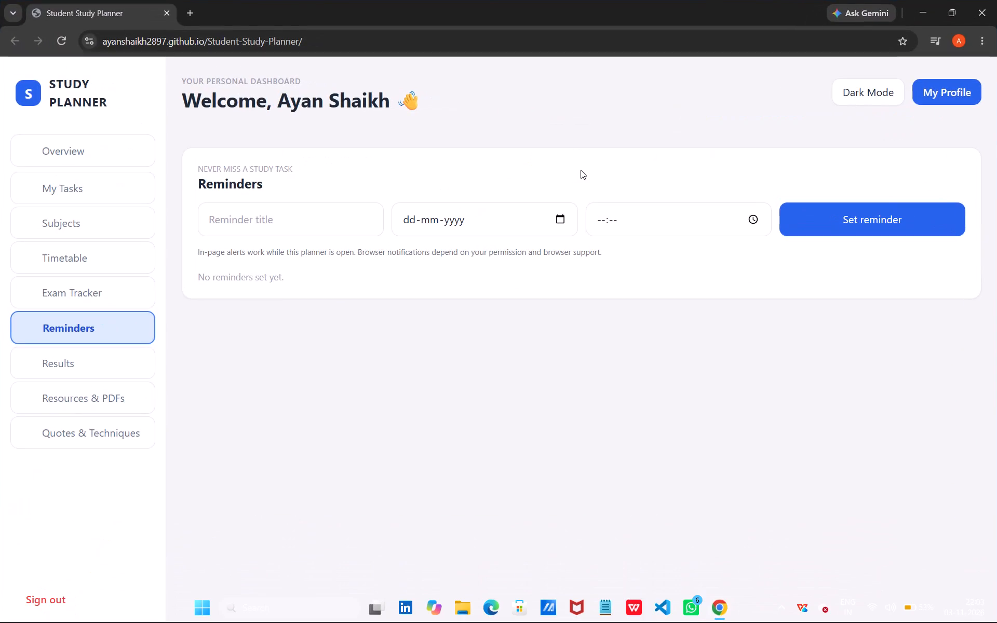
pyautogui.click(106, 156)
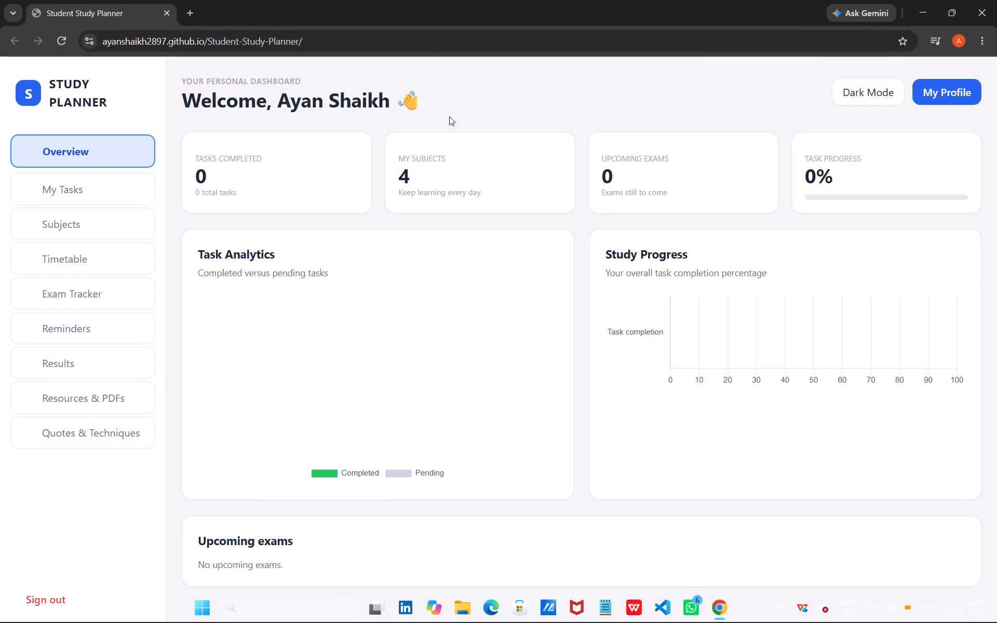
pyautogui.scroll(-3, 488, 235)
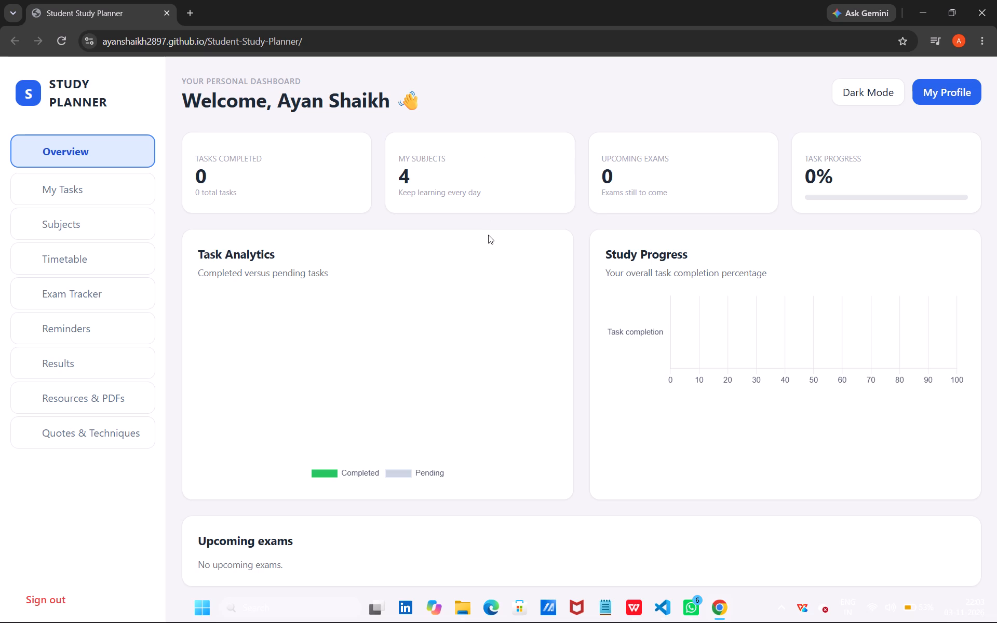
pyautogui.scroll(3, 488, 235)
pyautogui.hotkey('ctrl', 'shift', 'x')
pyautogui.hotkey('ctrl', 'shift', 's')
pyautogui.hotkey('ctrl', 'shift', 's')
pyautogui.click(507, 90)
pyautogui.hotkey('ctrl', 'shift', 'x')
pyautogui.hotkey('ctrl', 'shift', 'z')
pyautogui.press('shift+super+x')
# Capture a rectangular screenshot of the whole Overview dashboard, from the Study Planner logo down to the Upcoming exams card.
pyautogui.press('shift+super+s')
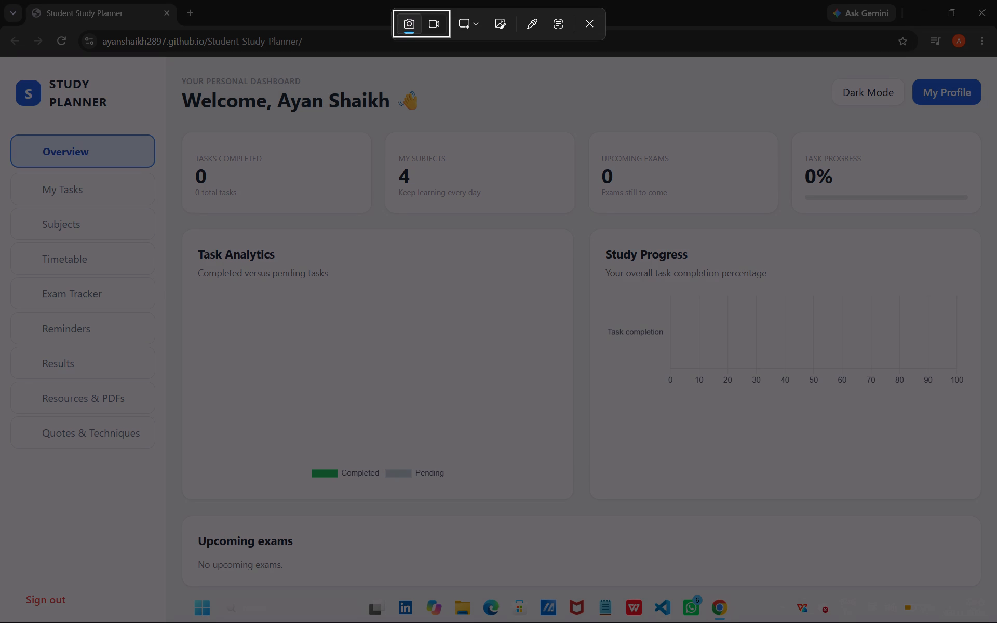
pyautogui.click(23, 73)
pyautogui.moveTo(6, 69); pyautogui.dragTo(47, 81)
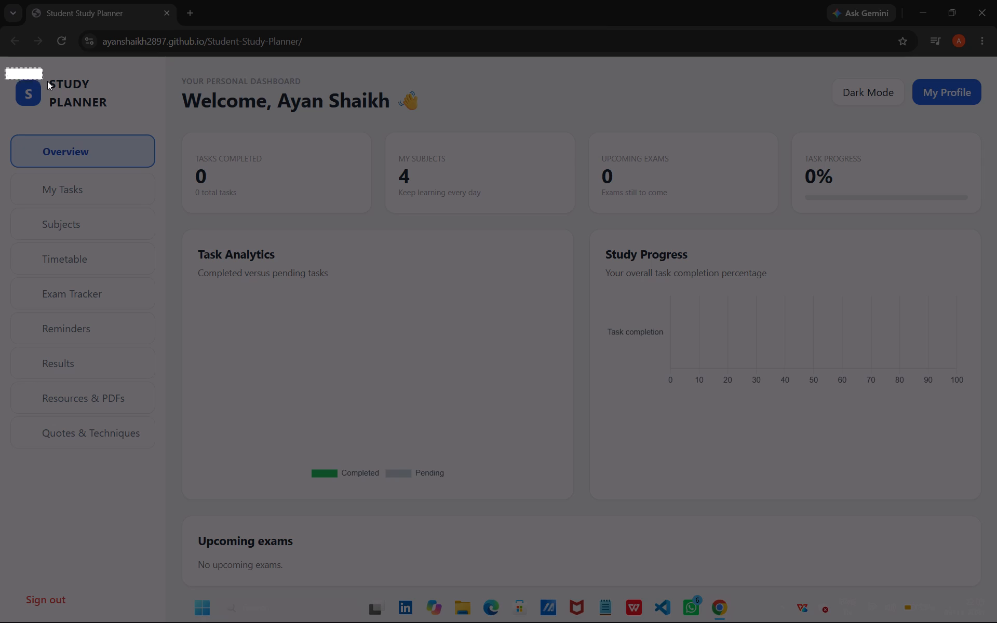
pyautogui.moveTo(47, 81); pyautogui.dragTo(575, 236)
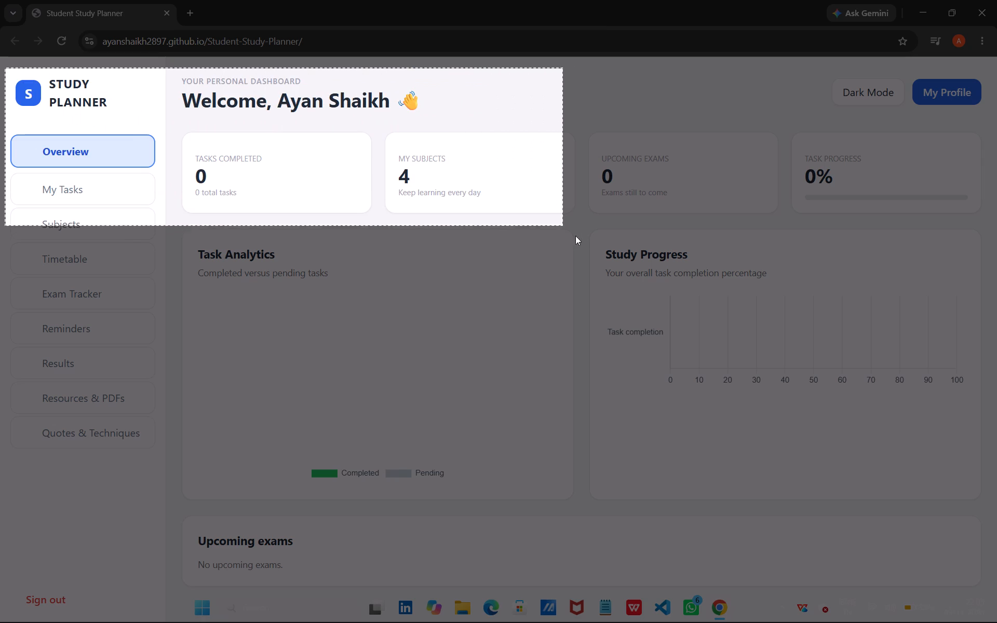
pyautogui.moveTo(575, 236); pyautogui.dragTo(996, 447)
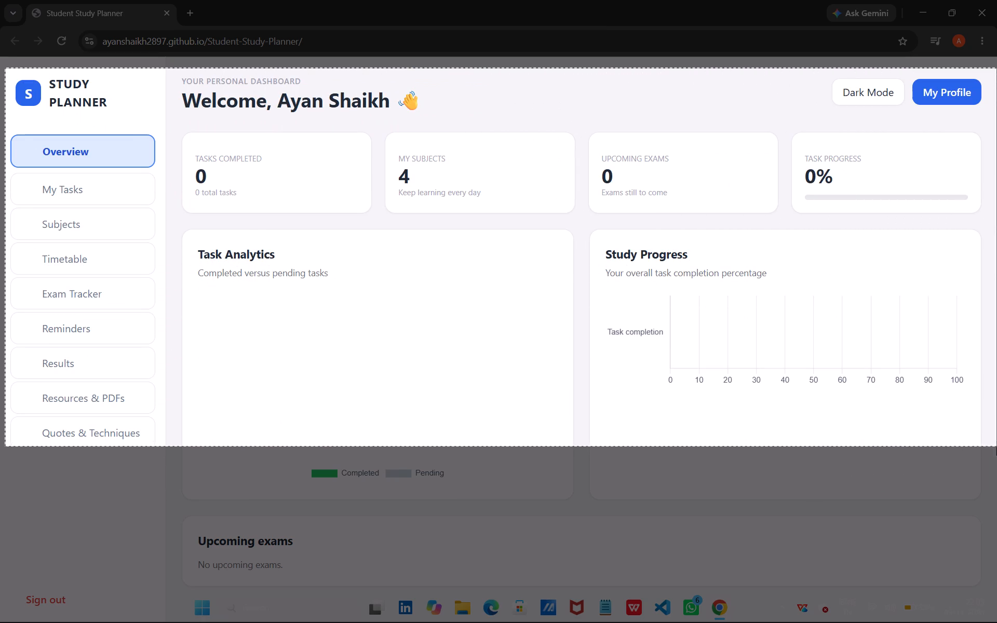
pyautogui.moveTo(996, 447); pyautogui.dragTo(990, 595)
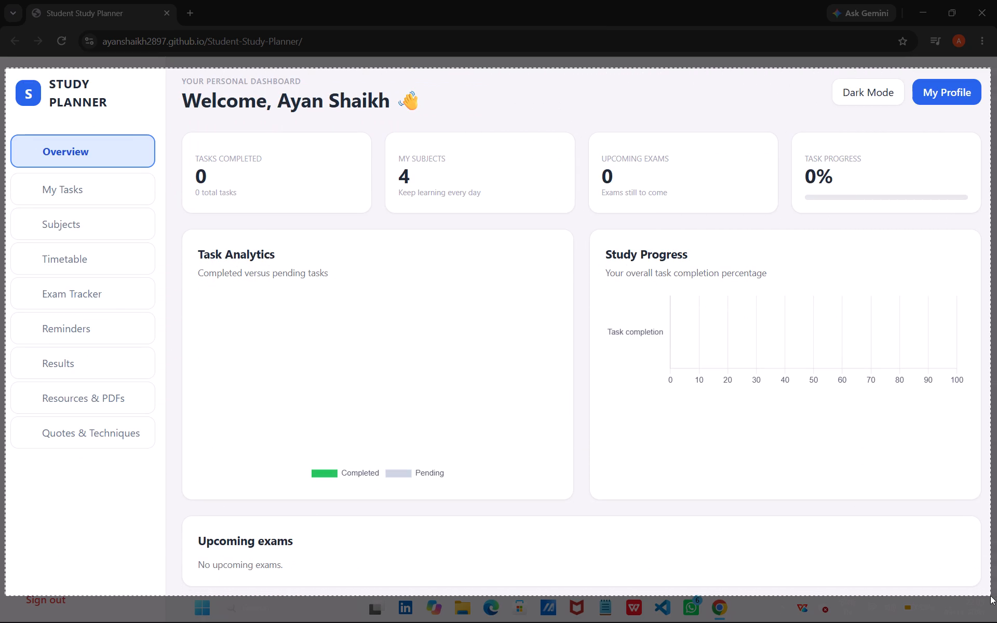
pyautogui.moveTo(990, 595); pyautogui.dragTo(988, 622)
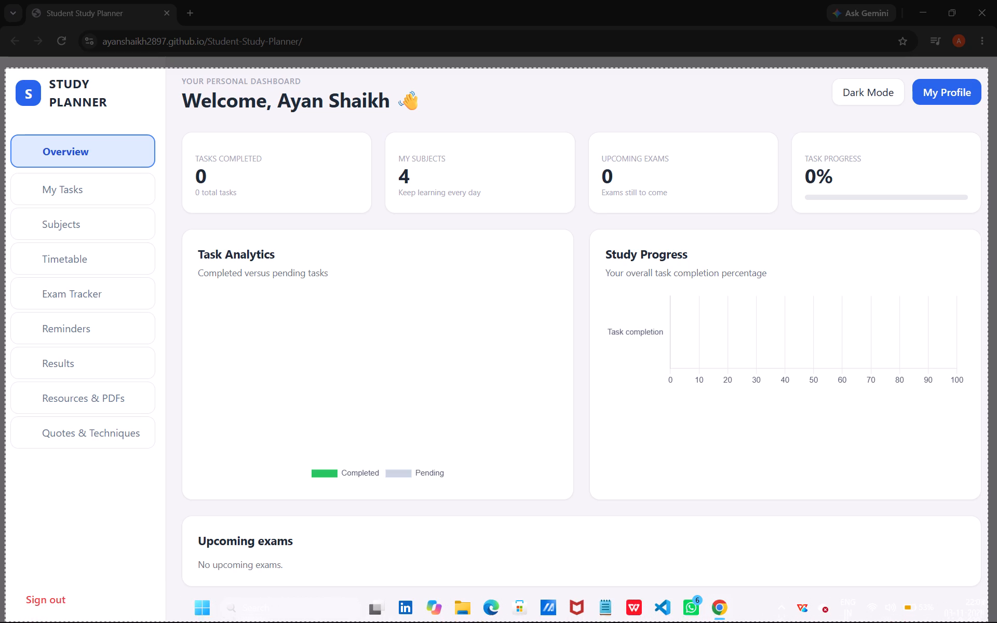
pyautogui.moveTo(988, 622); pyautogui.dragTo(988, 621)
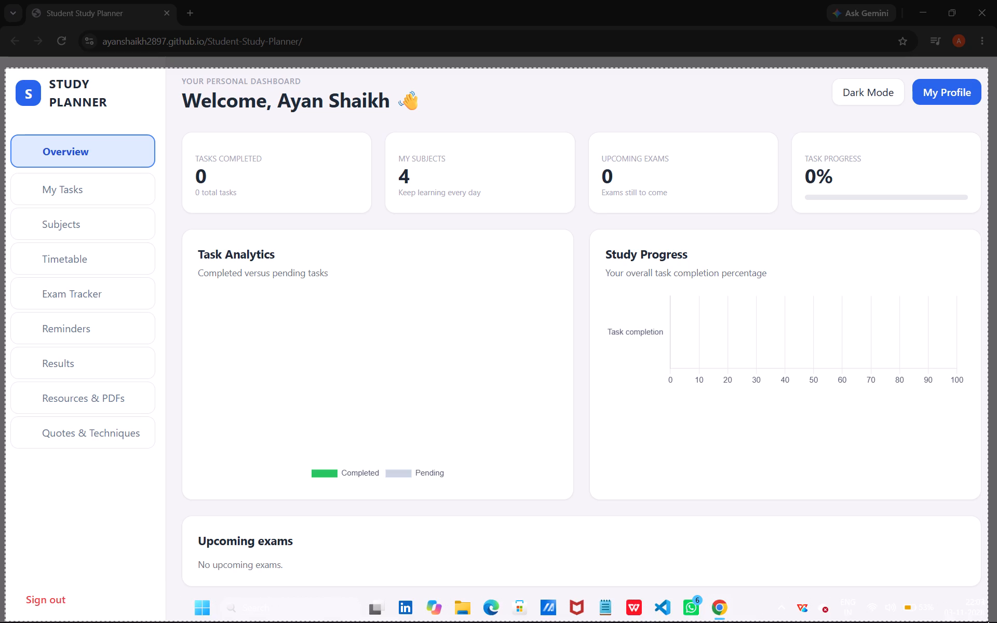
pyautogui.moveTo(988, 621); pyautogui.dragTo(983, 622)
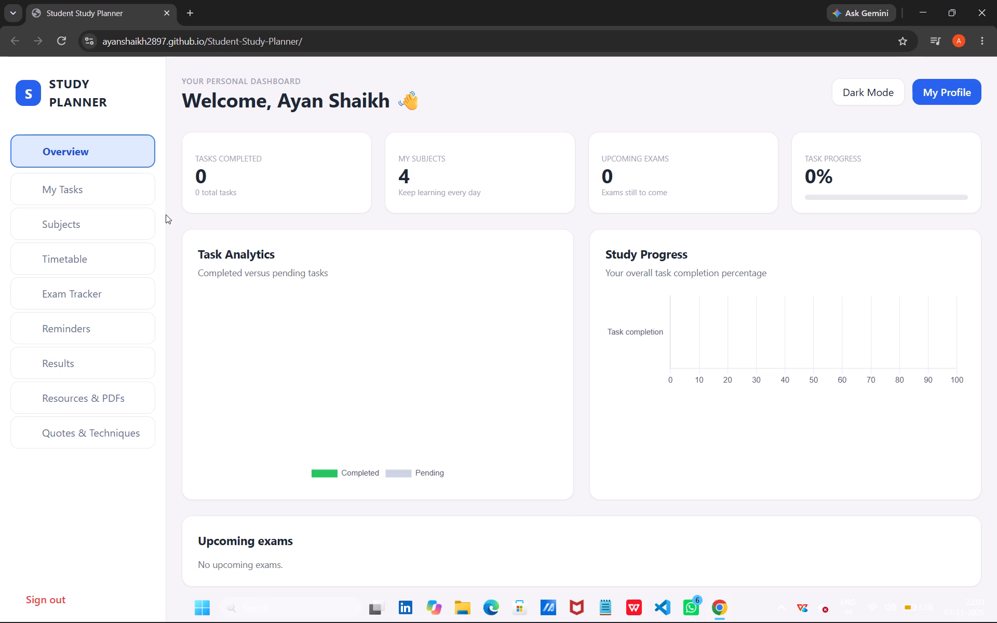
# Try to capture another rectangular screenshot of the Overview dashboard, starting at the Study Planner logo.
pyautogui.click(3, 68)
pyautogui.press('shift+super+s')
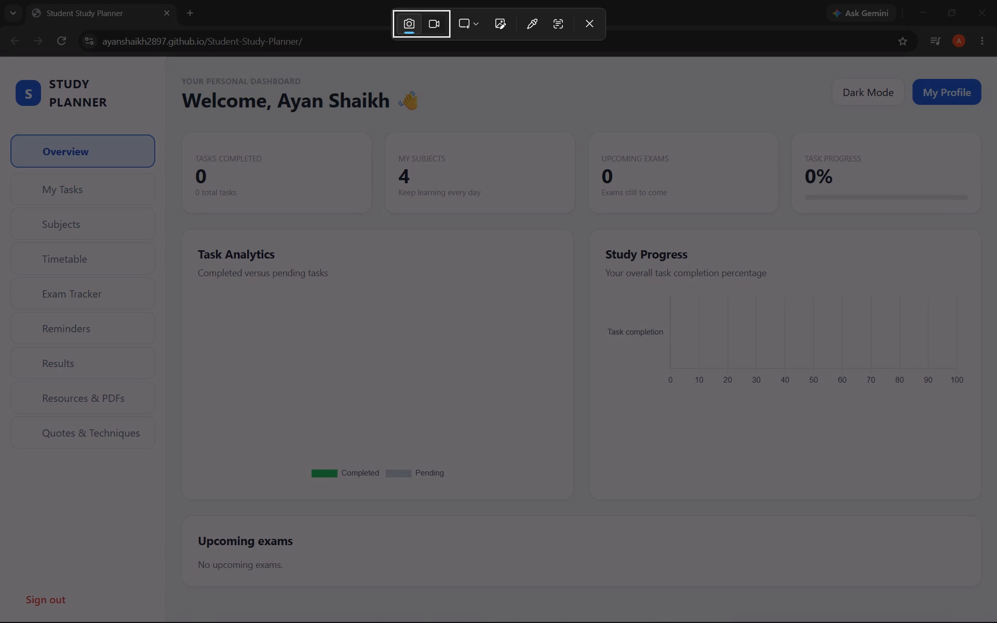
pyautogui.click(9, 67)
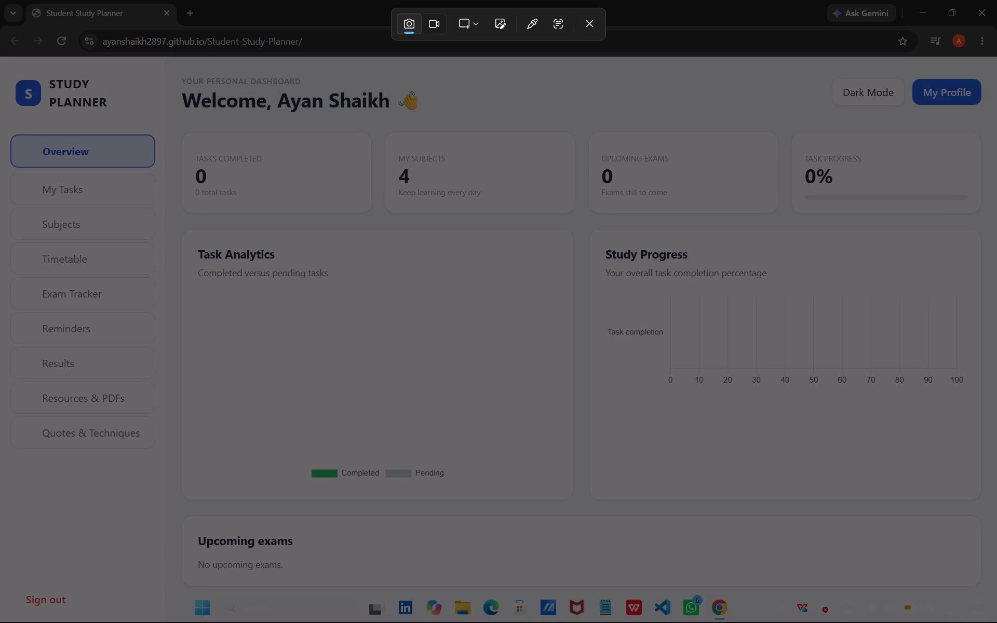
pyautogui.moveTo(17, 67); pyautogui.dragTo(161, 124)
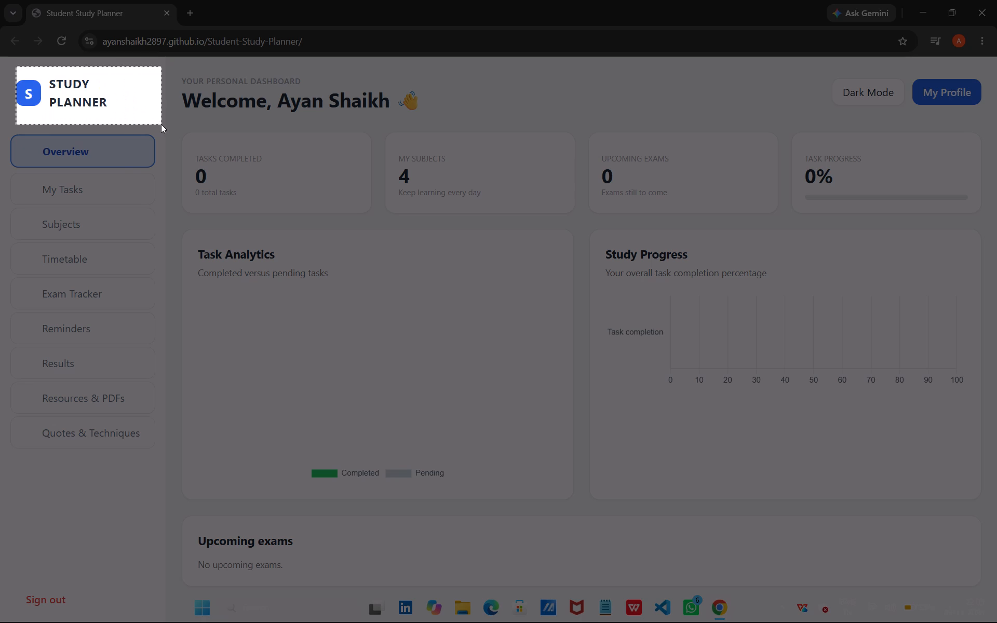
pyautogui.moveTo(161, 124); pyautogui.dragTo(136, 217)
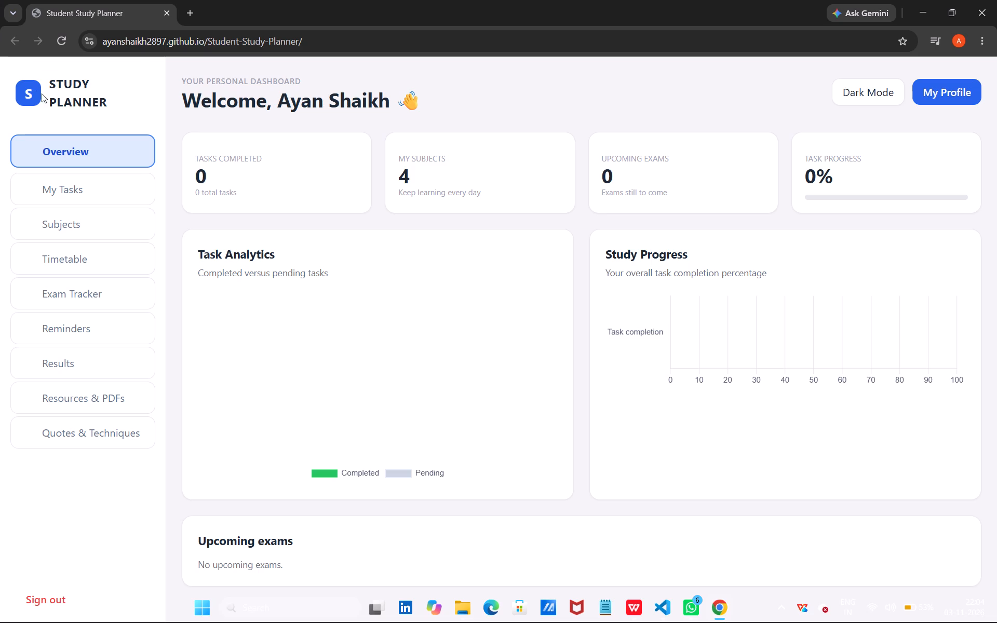
# Capture the Overview dashboard with a Rectangle snip spanning the sidebar, summary cards, analytics charts and Upcoming exams card.
pyautogui.click(6, 63)
pyautogui.press('shift+super+s')
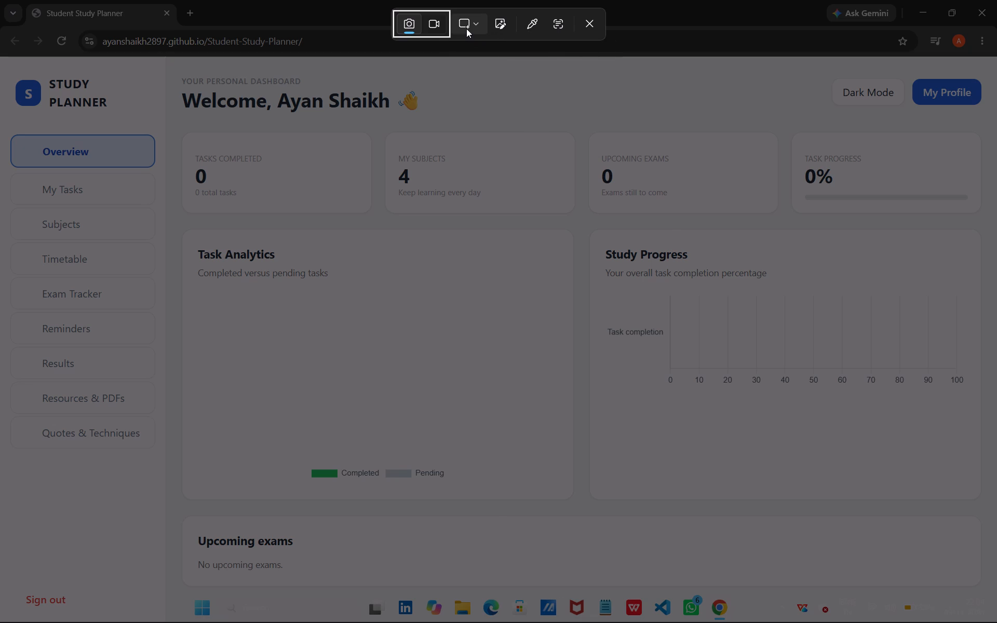
pyautogui.click(476, 19)
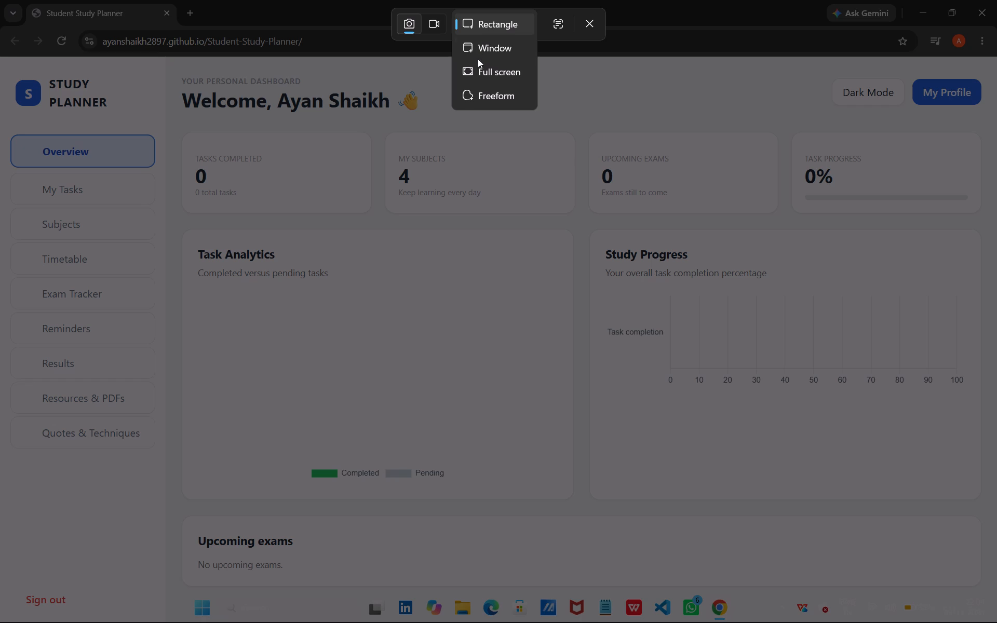
pyautogui.click(477, 28)
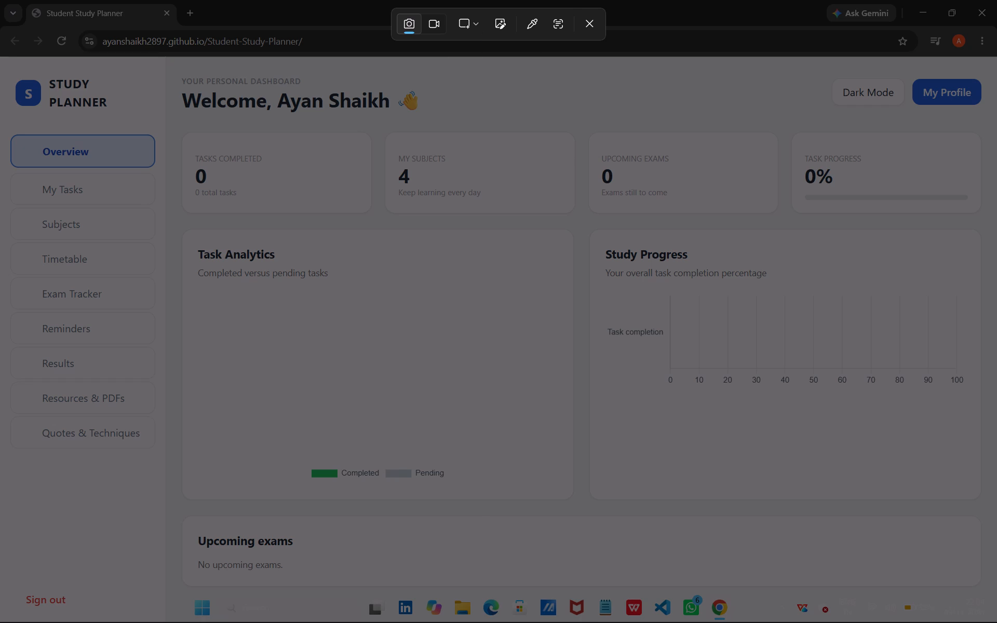
pyautogui.moveTo(10, 77); pyautogui.dragTo(21, 77, button='right')
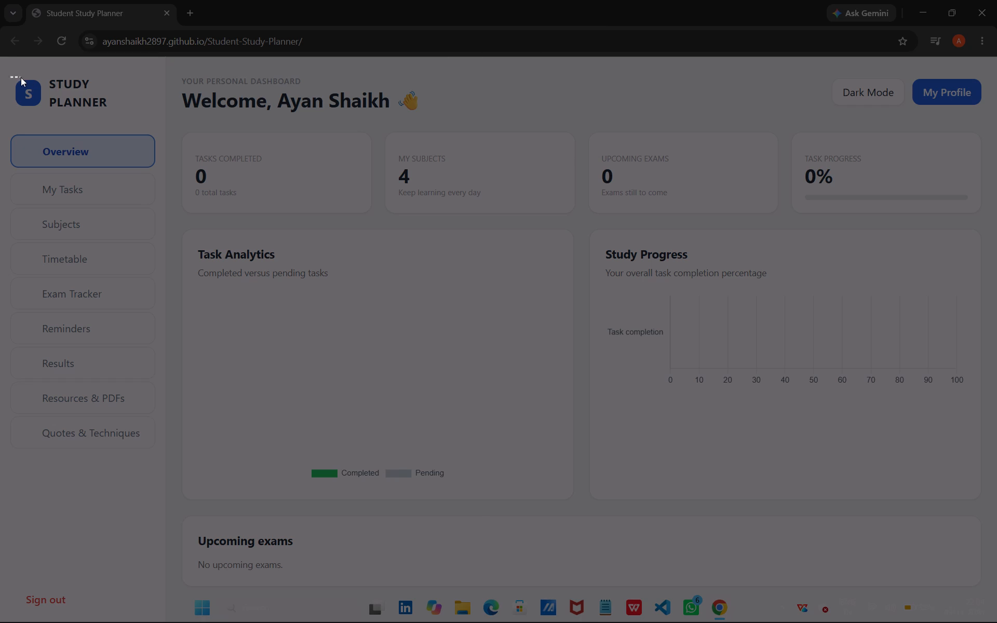
pyautogui.moveTo(21, 77); pyautogui.dragTo(666, 479, button='right')
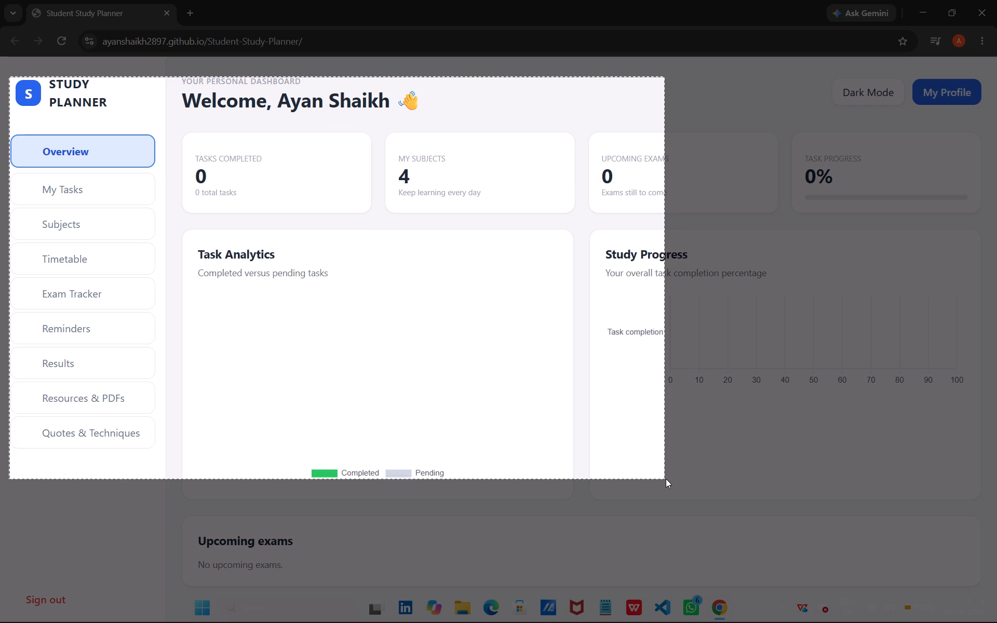
pyautogui.moveTo(666, 479); pyautogui.dragTo(985, 580, button='right')
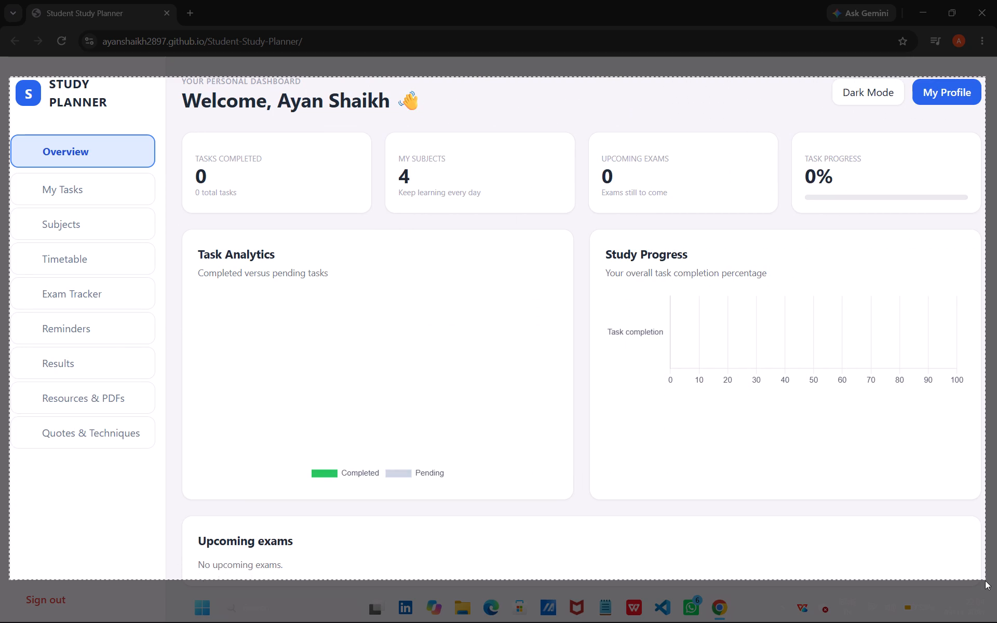
pyautogui.moveTo(985, 580); pyautogui.dragTo(987, 618, button='right')
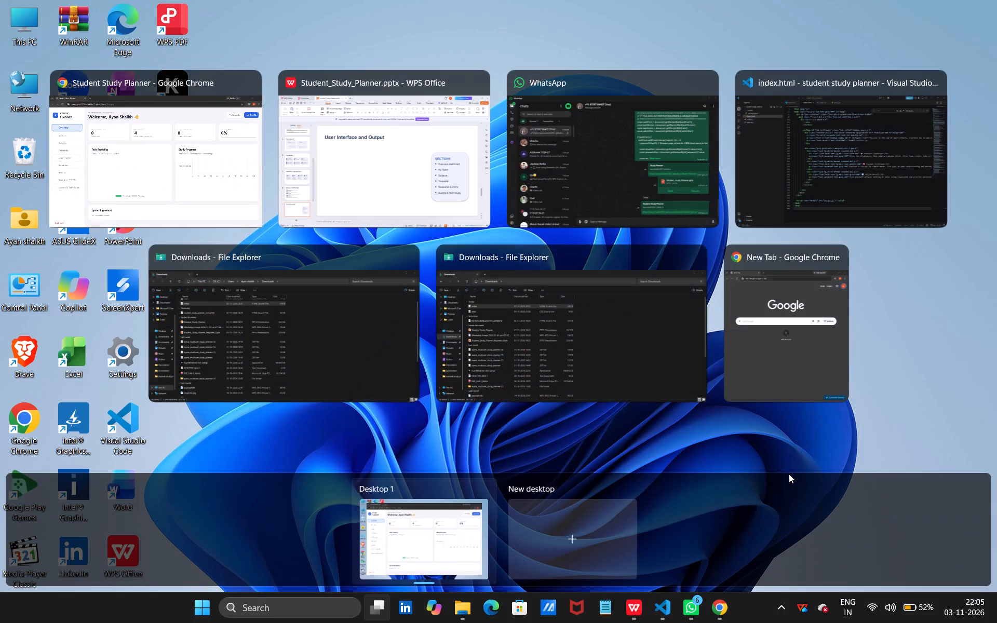
# Switch to Student_Study_Planner.pptx in WPS Office, at the empty area of the "User Interface and Output" slide.
pyautogui.click(393, 145)
pyautogui.click(354, 397)
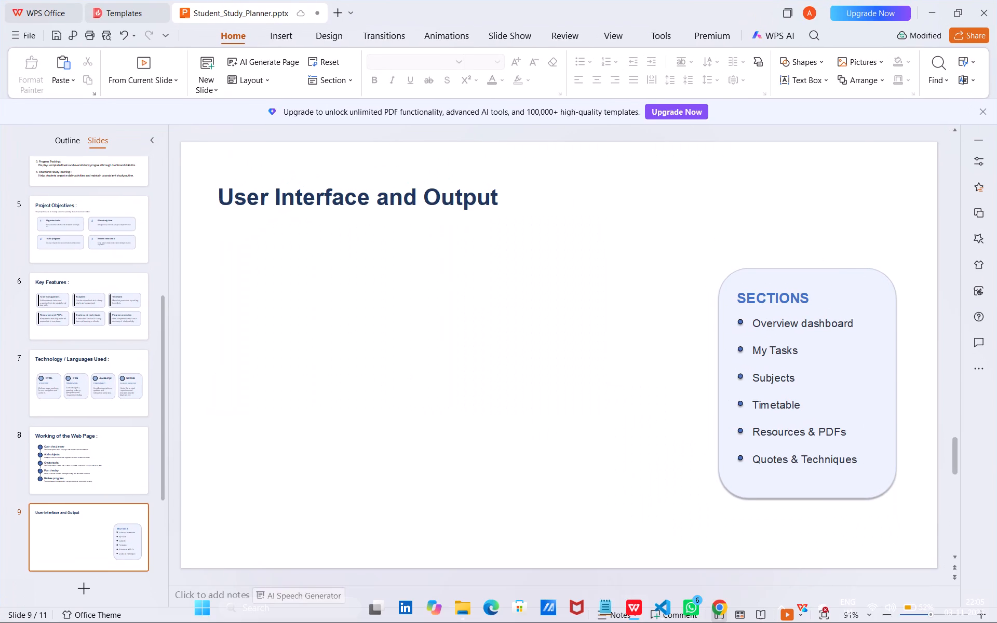
pyautogui.rightClick(354, 397)
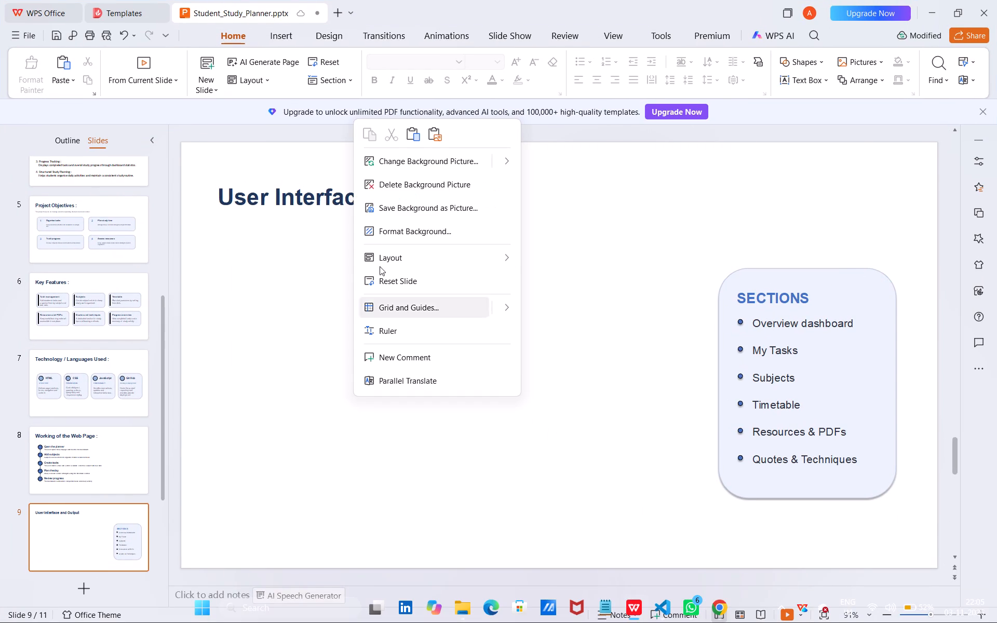
pyautogui.click(547, 299)
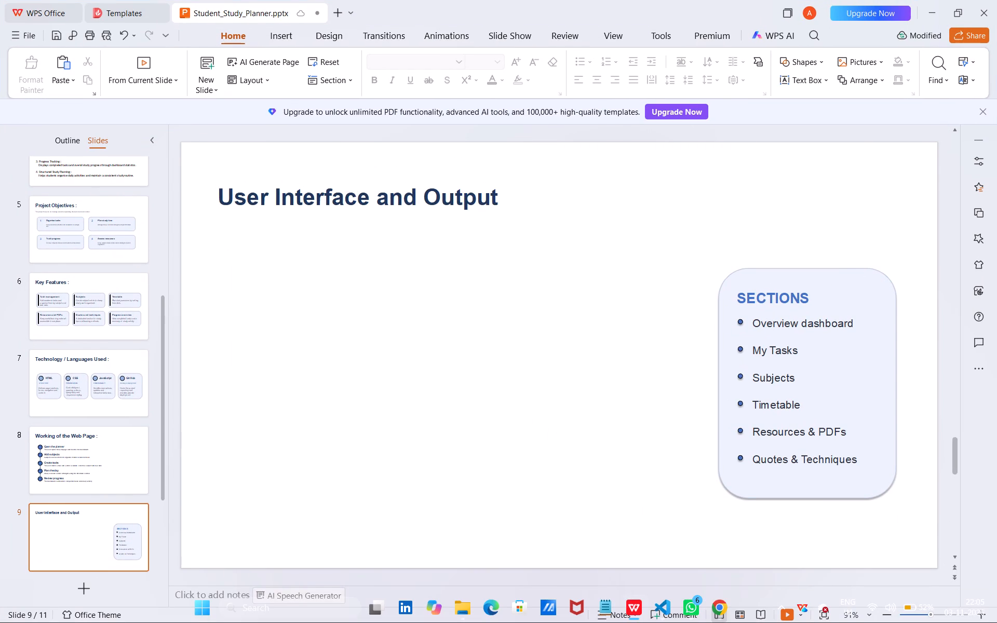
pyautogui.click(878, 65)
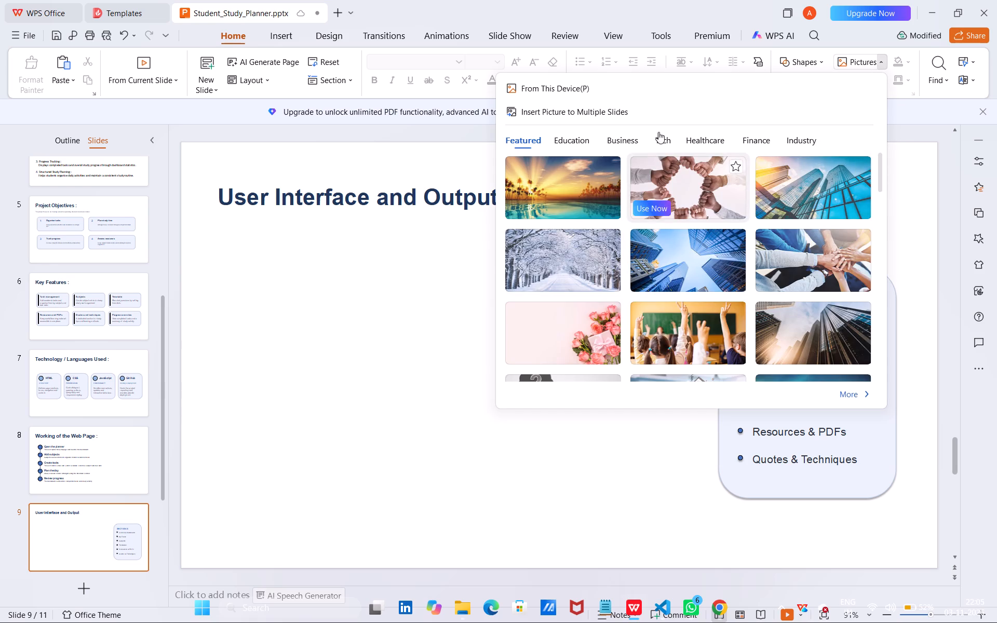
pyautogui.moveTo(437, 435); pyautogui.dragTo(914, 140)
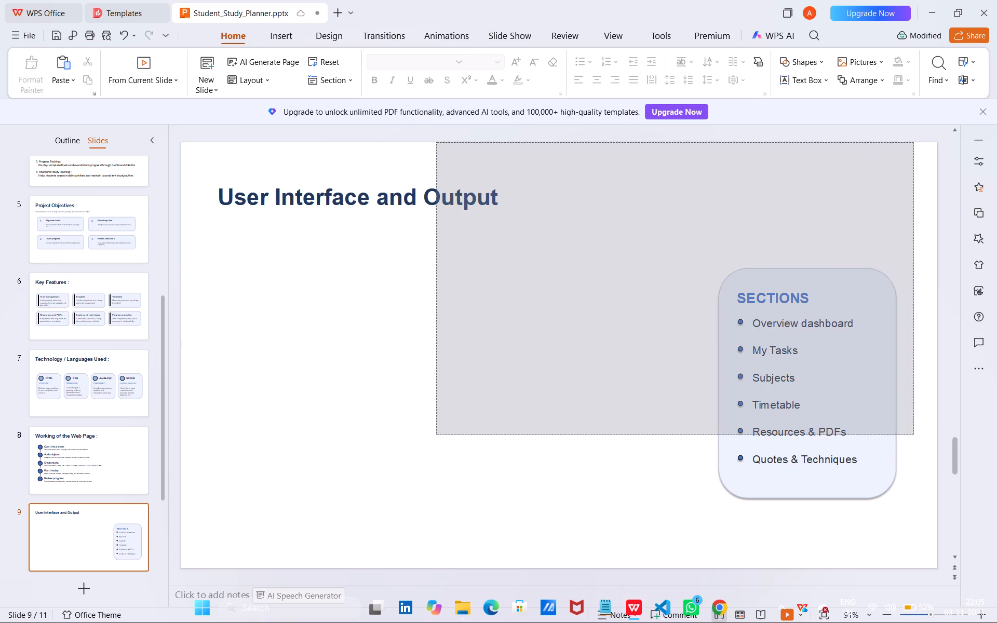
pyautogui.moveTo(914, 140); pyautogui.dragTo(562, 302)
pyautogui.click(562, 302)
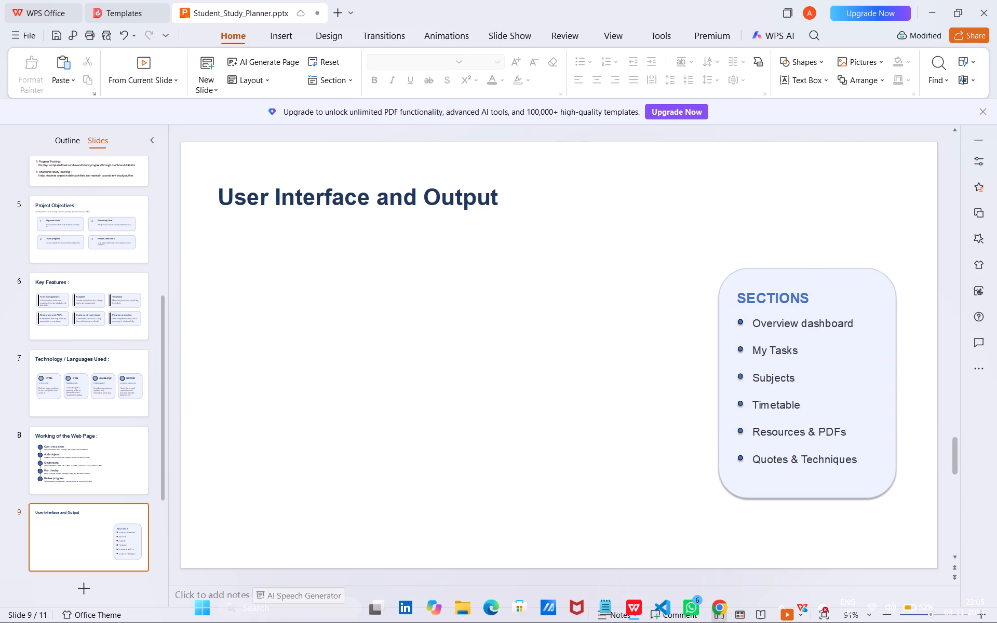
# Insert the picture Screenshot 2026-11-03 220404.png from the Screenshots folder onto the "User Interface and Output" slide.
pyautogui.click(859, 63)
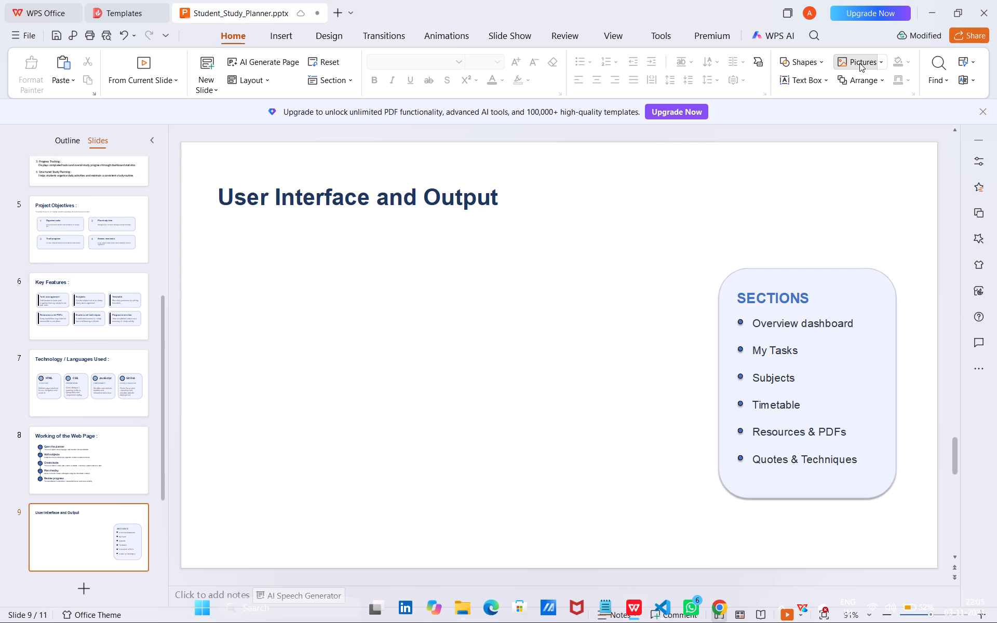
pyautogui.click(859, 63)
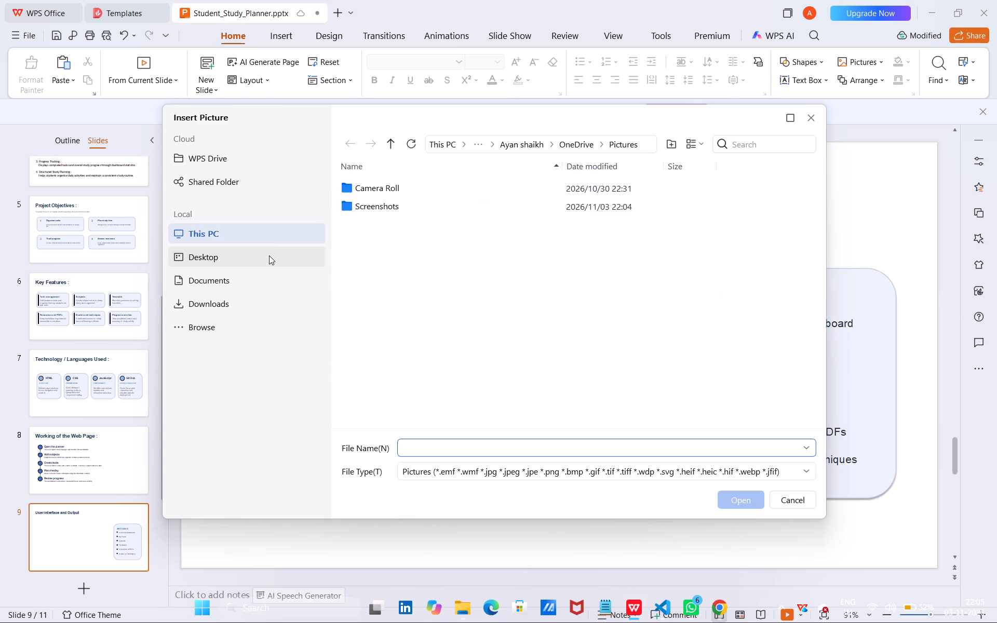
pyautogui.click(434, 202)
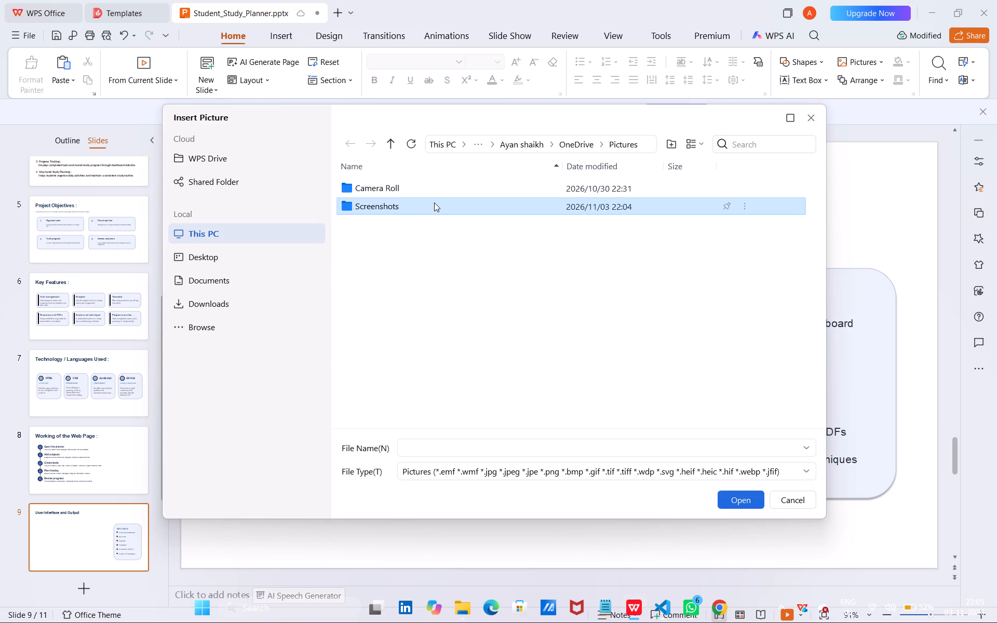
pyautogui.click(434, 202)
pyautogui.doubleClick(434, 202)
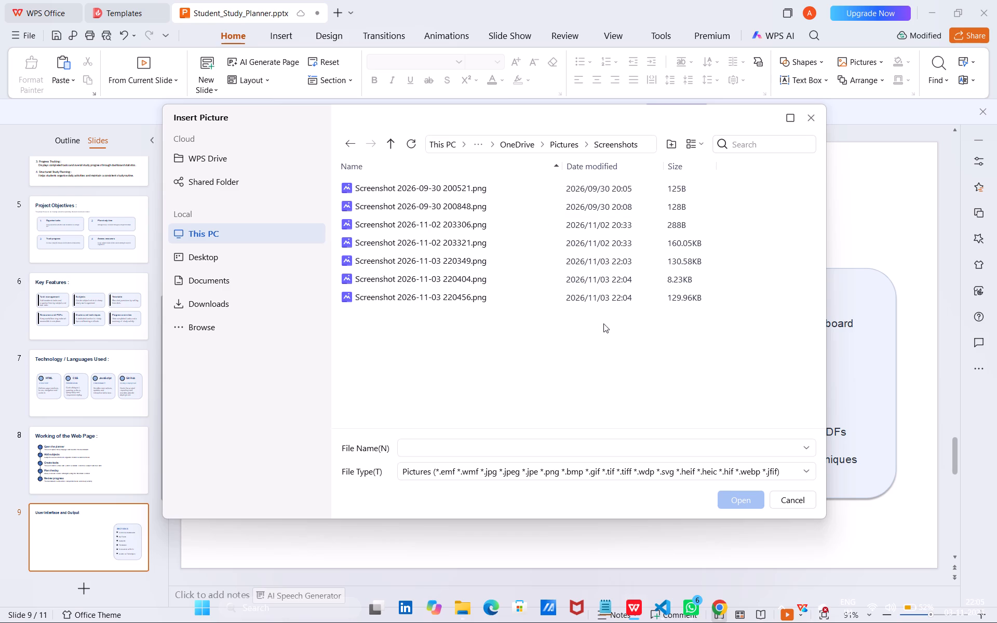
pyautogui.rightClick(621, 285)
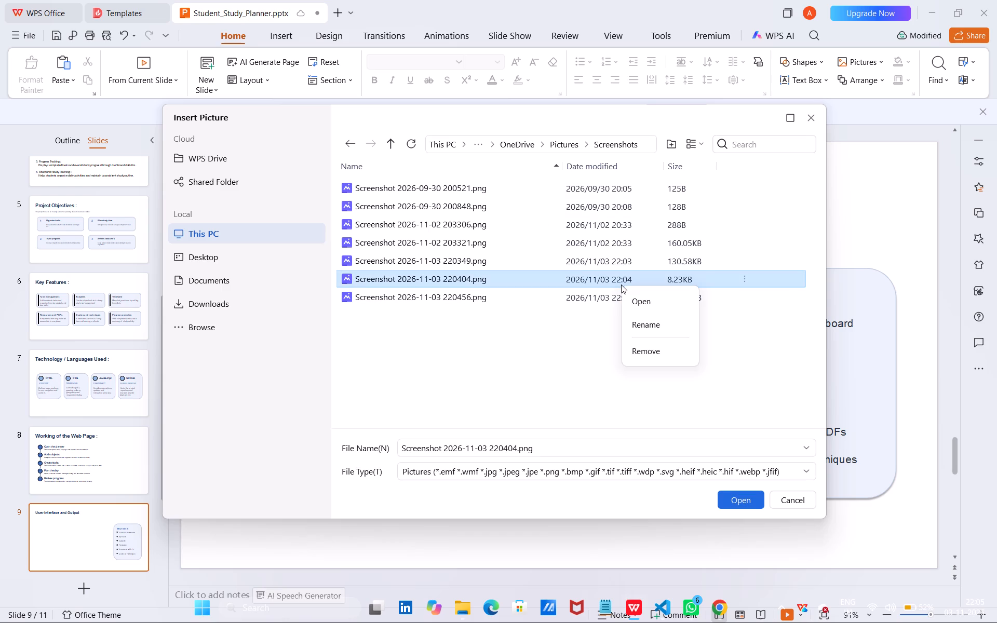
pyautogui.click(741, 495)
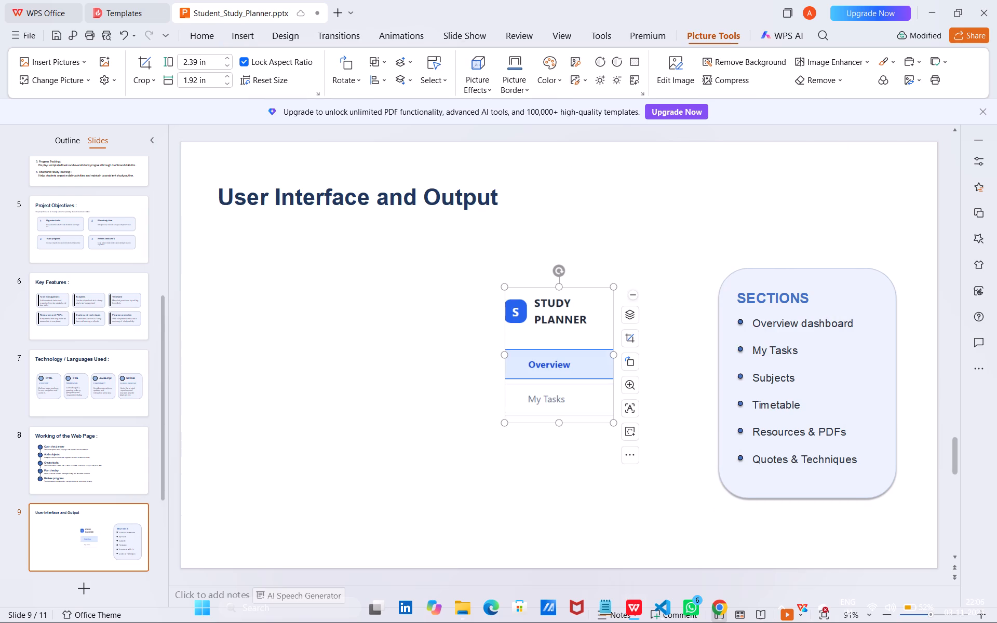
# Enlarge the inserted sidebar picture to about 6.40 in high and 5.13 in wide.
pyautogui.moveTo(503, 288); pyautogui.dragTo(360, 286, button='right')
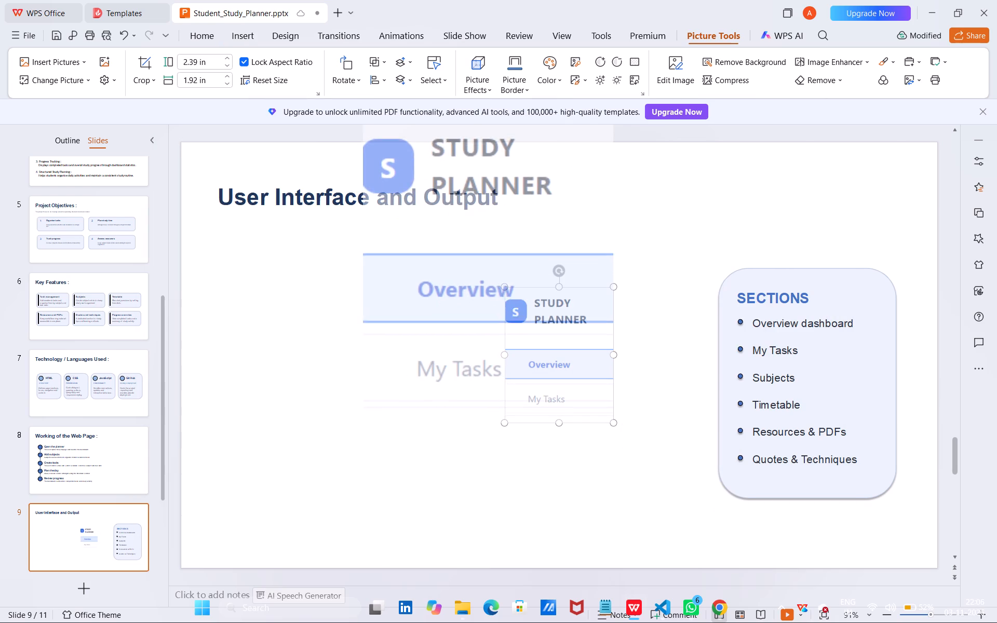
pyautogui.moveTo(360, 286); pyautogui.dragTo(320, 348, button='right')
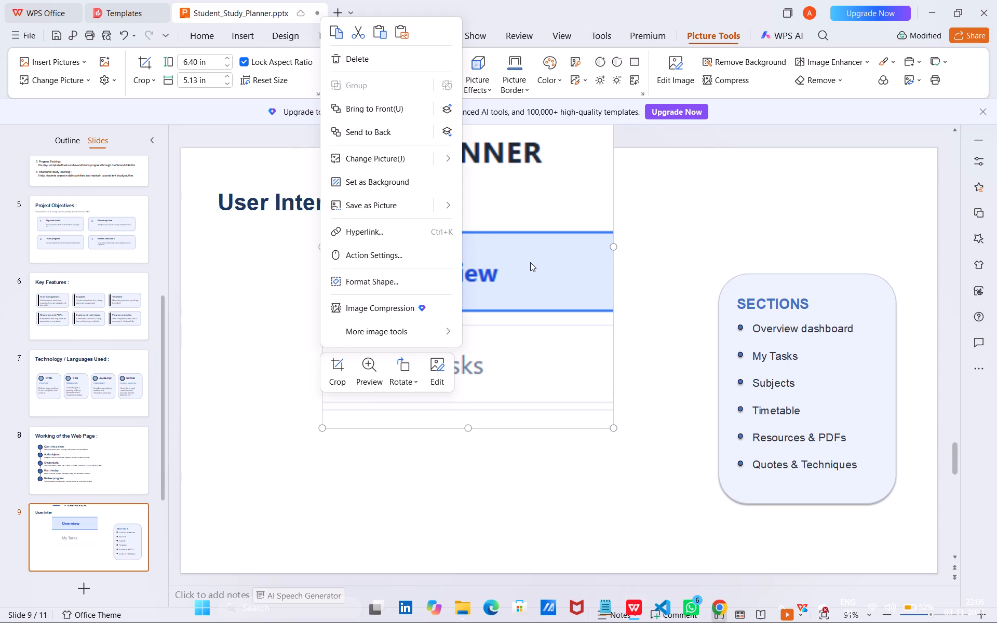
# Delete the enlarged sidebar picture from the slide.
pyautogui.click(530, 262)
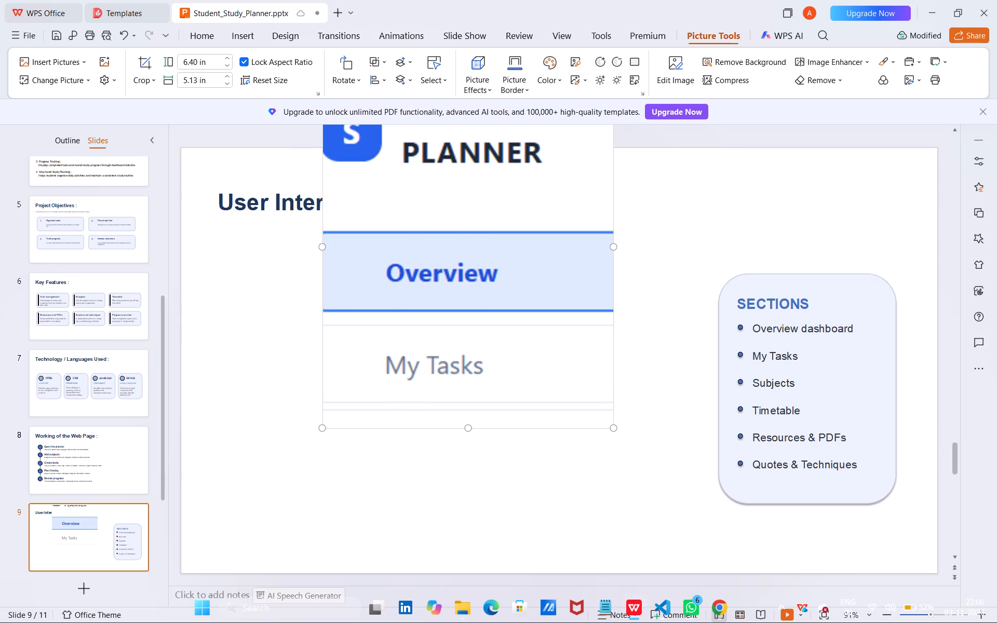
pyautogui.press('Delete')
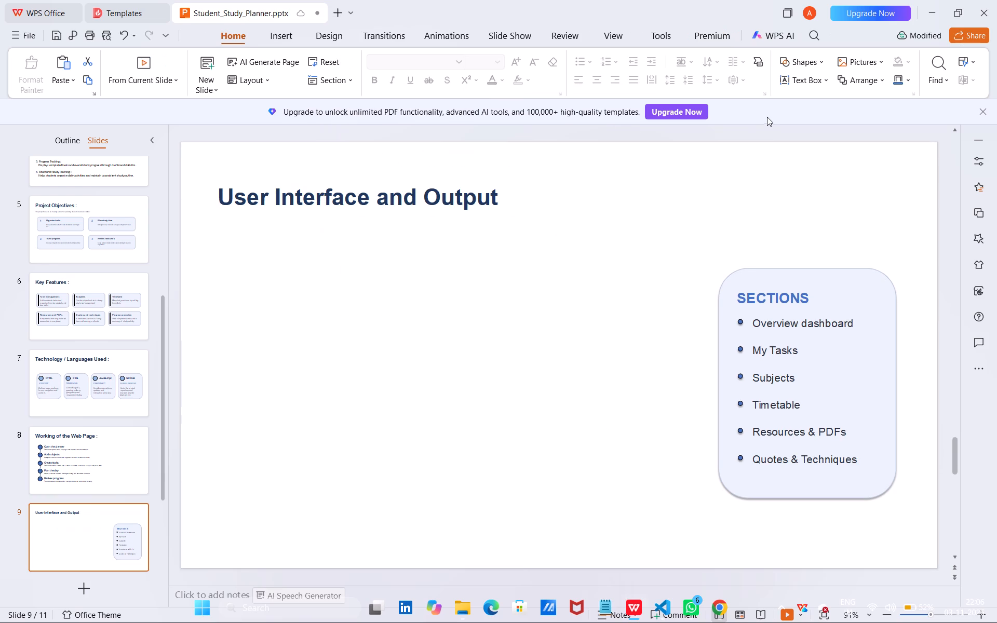
# Insert the picture Screenshot 2026-11-03 220456.png from the Screenshots folder onto the slide.
pyautogui.click(844, 63)
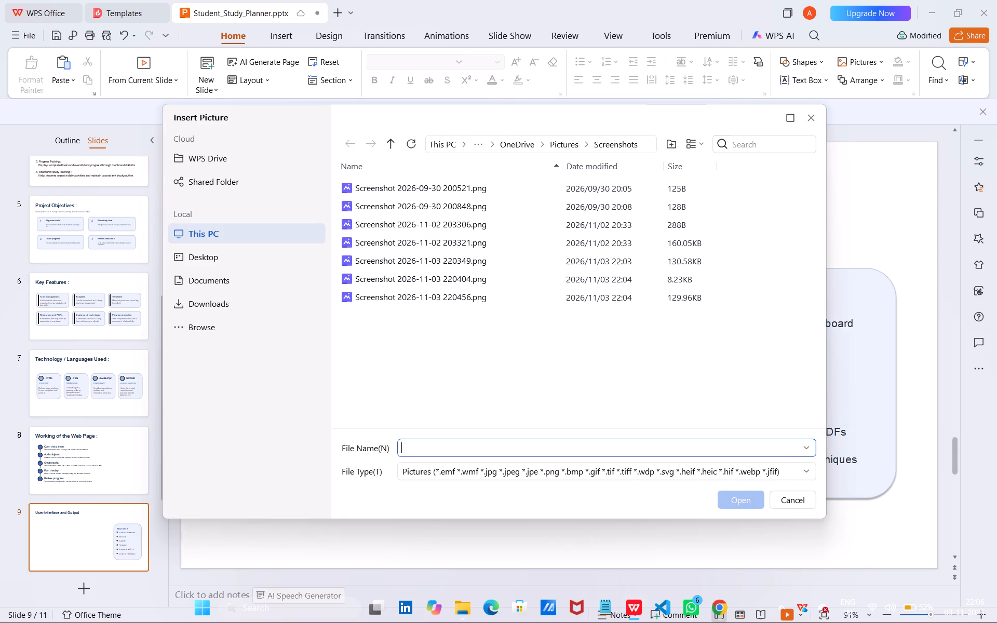
pyautogui.click(630, 304)
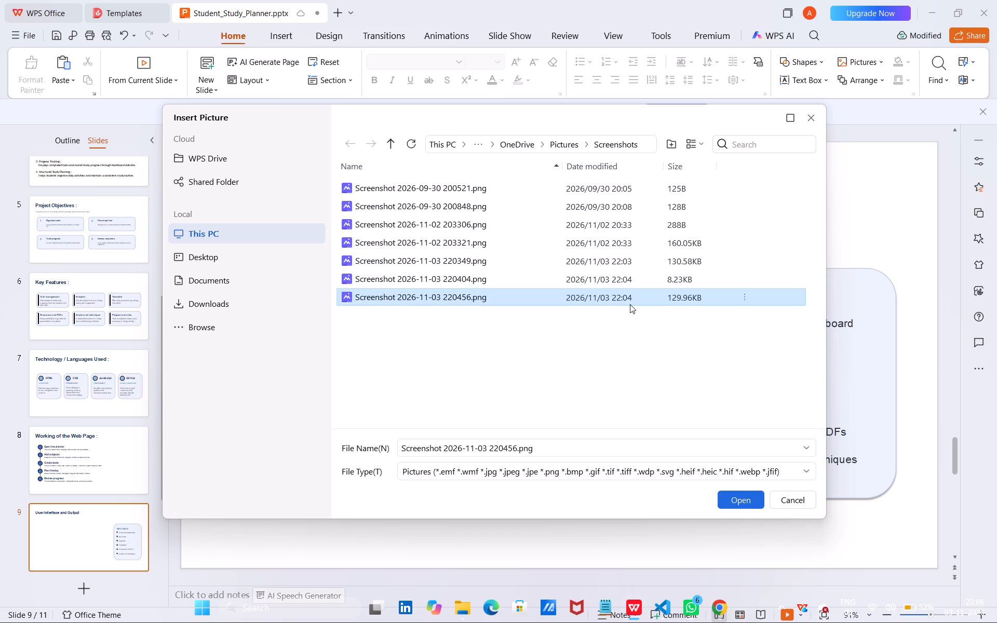
pyautogui.click(735, 503)
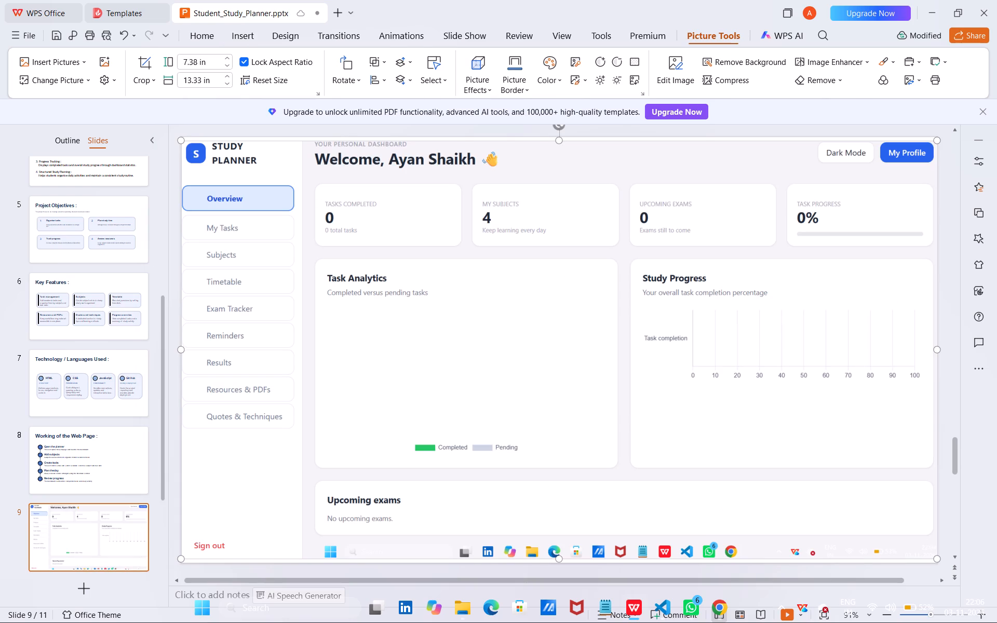
# Narrow the dashboard picture to about 8.75 in wide so that it ends short of the SECTIONS card.
pyautogui.moveTo(934, 561); pyautogui.dragTo(847, 485, button='right')
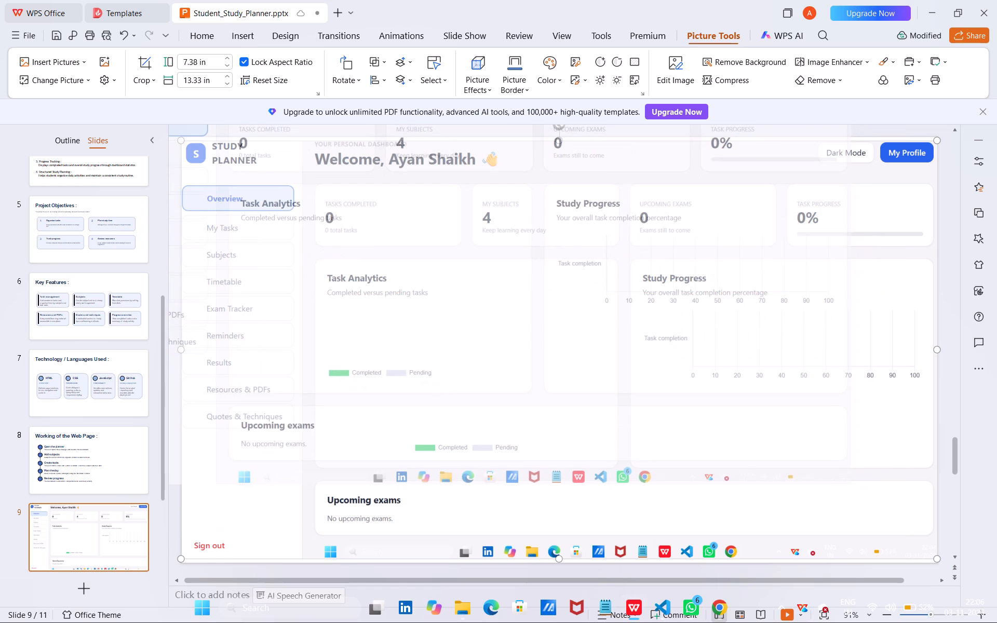
pyautogui.moveTo(847, 485); pyautogui.dragTo(941, 560, button='right')
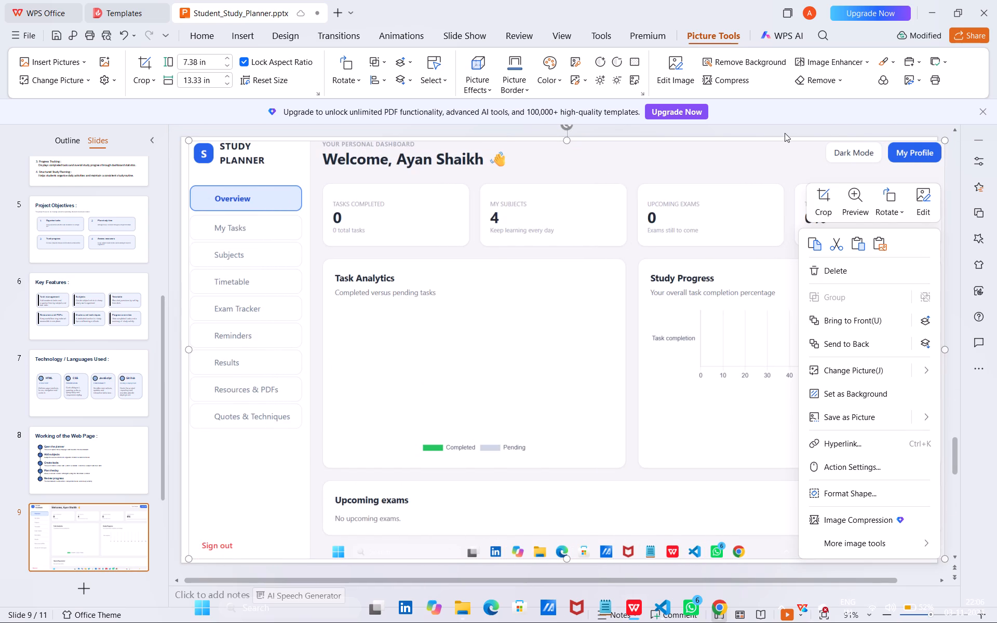
pyautogui.click(944, 348)
pyautogui.moveTo(944, 348); pyautogui.dragTo(766, 368, button='right')
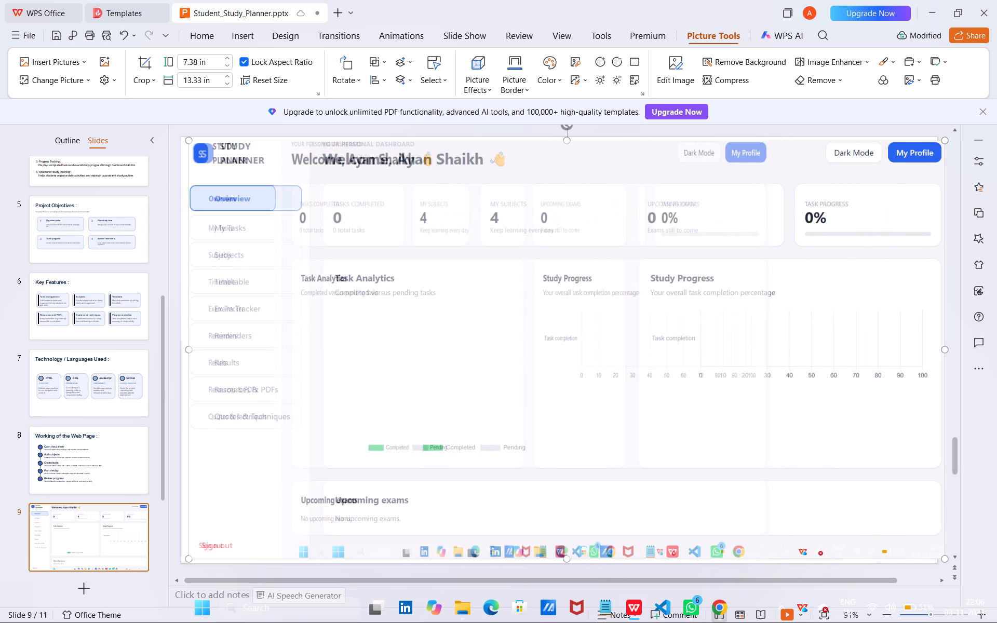
pyautogui.moveTo(766, 368); pyautogui.dragTo(683, 373, button='right')
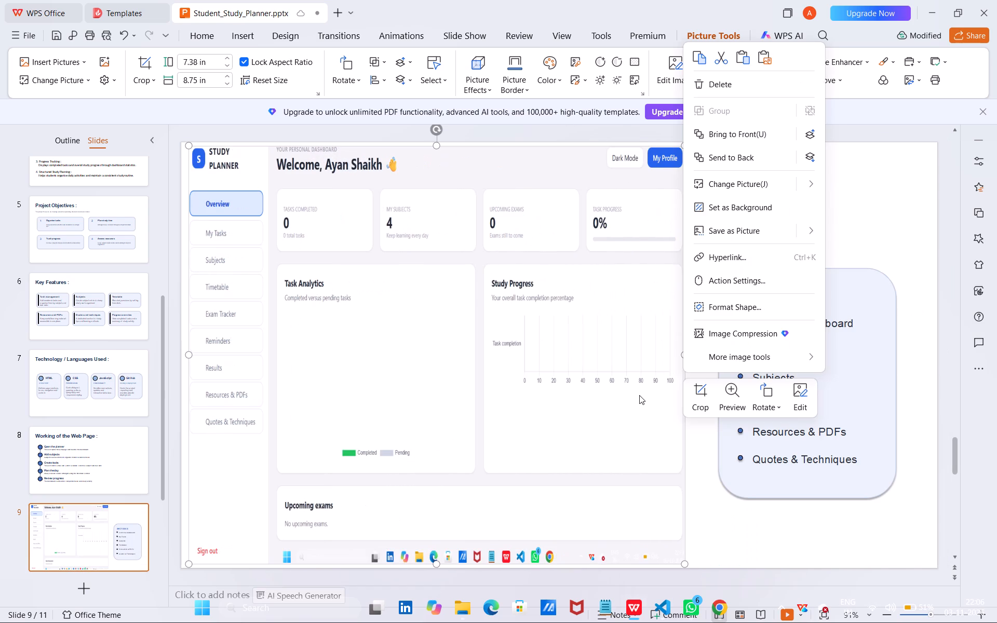
# Reduce the dashboard picture's height to about 4.85 in by pulling in its bottom and top edges.
pyautogui.click(437, 563)
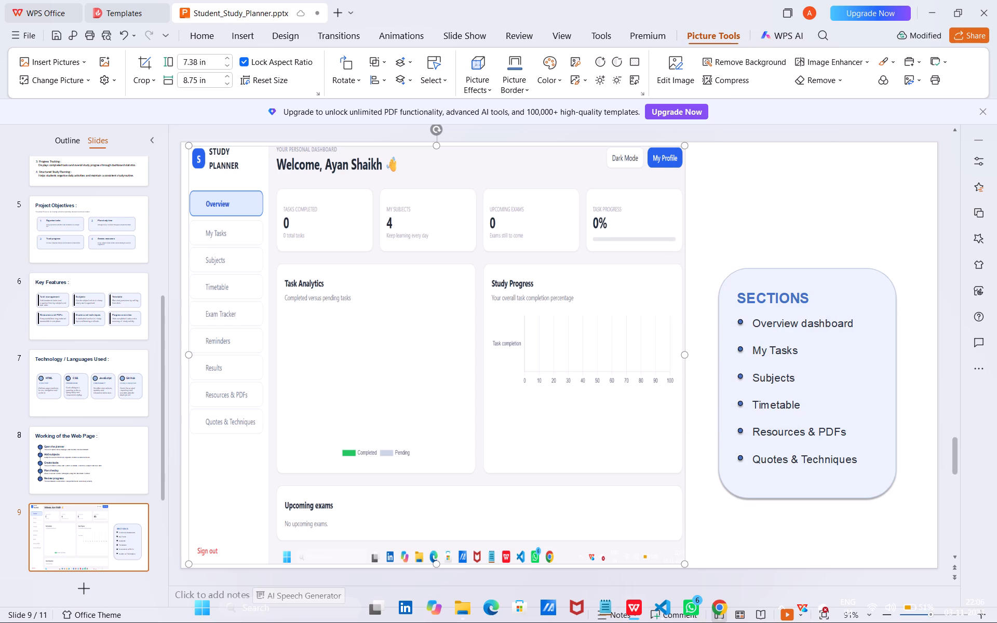
pyautogui.moveTo(437, 563); pyautogui.dragTo(439, 465, button='right')
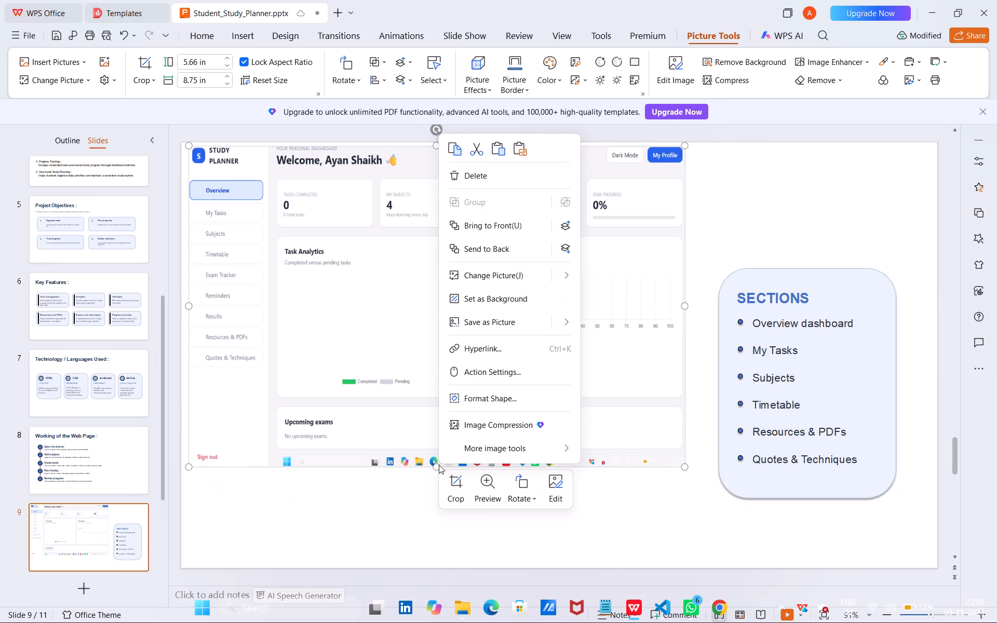
pyautogui.click(436, 146)
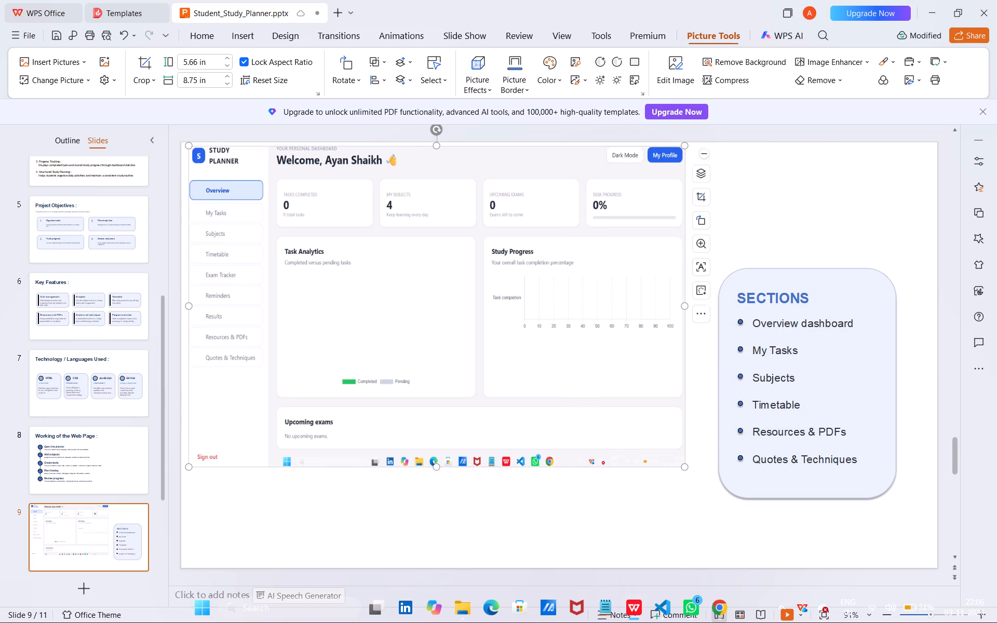
pyautogui.moveTo(436, 146); pyautogui.dragTo(433, 192, button='right')
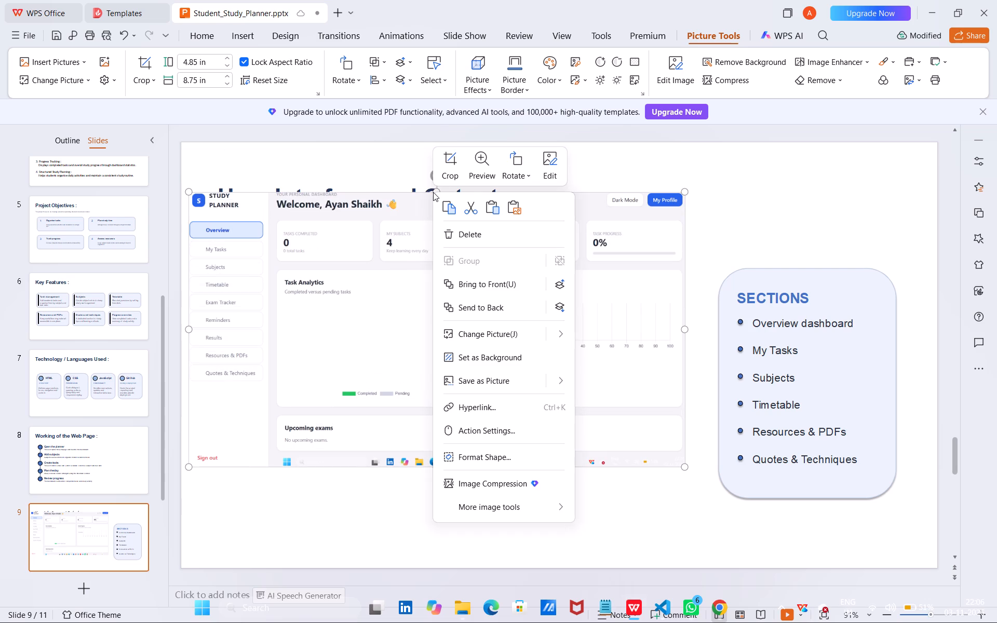
# Move the dashboard picture below the "User Interface and Output" title, beside the SECTIONS card.
pyautogui.moveTo(399, 273); pyautogui.dragTo(390, 348)
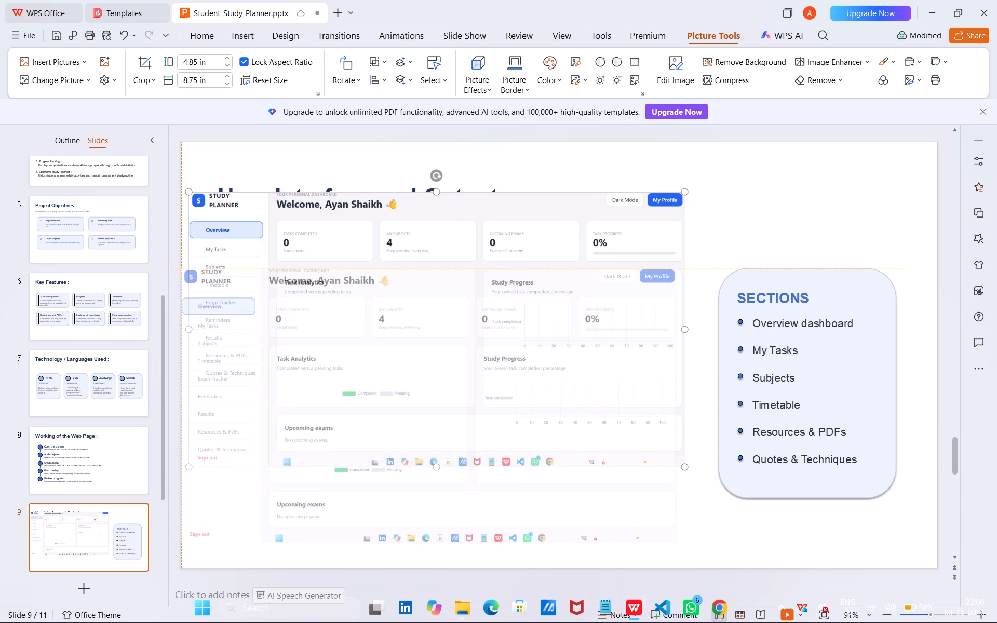
pyautogui.moveTo(390, 348); pyautogui.dragTo(412, 329)
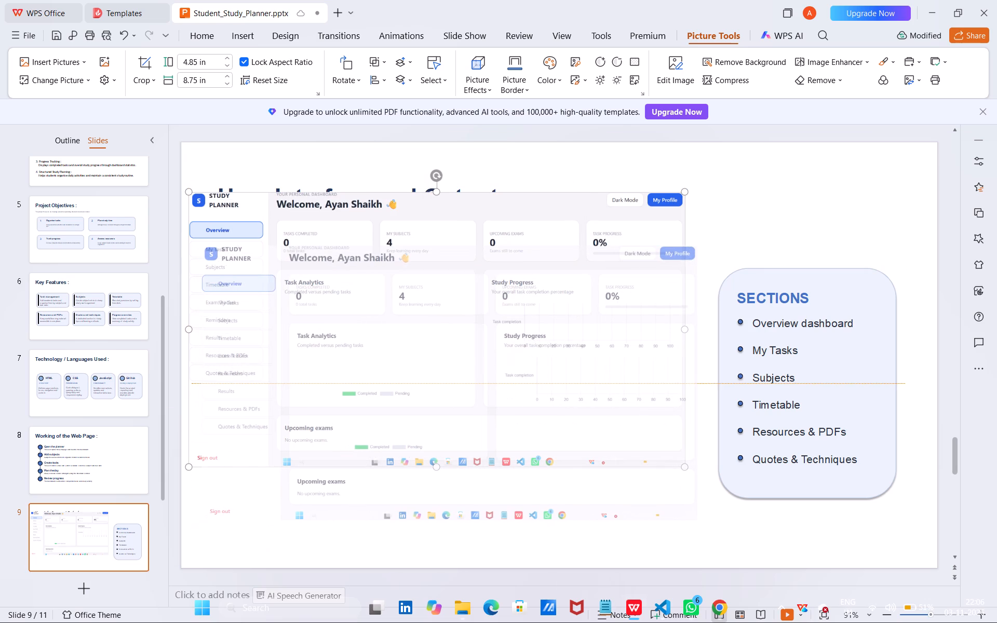
pyautogui.moveTo(412, 329); pyautogui.dragTo(418, 330)
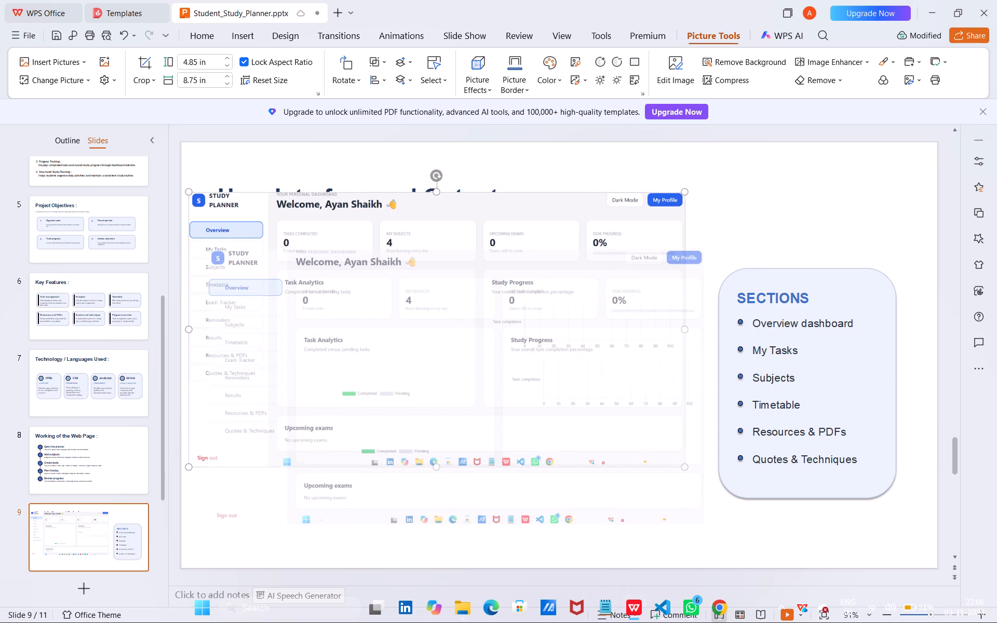
pyautogui.moveTo(432, 330); pyautogui.dragTo(424, 324, button='right')
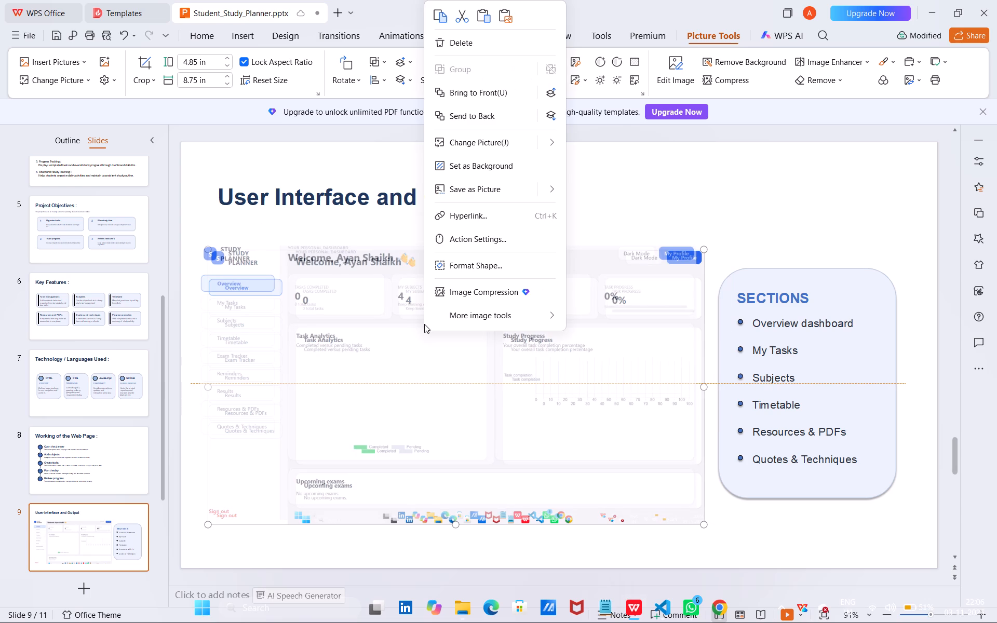
pyautogui.click(721, 192)
pyautogui.click(717, 144)
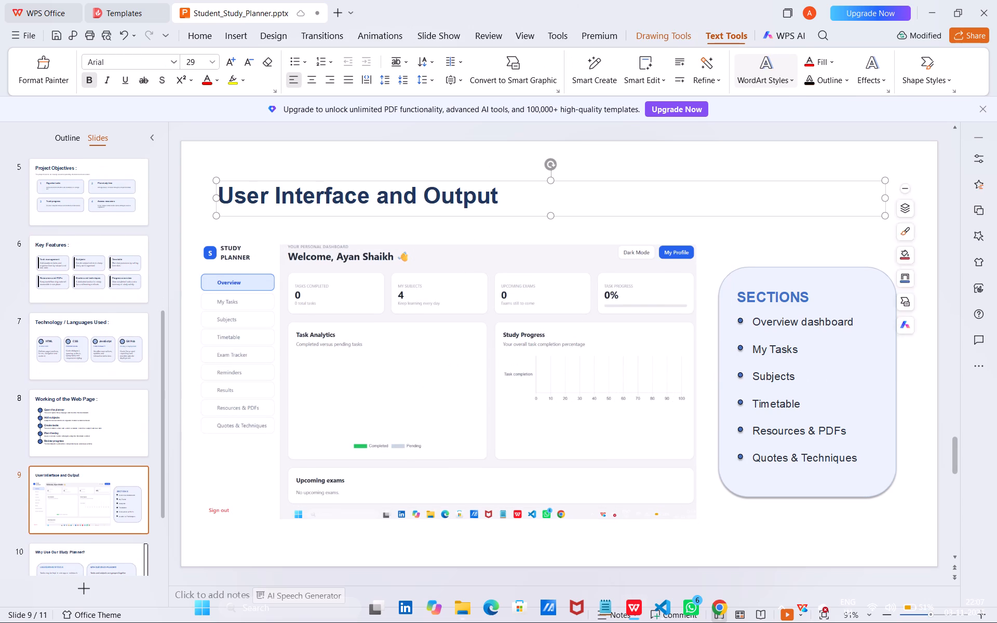
# Extend the dashboard picture's top edge up toward the title, making it about 5.28 in high.
pyautogui.click(455, 250)
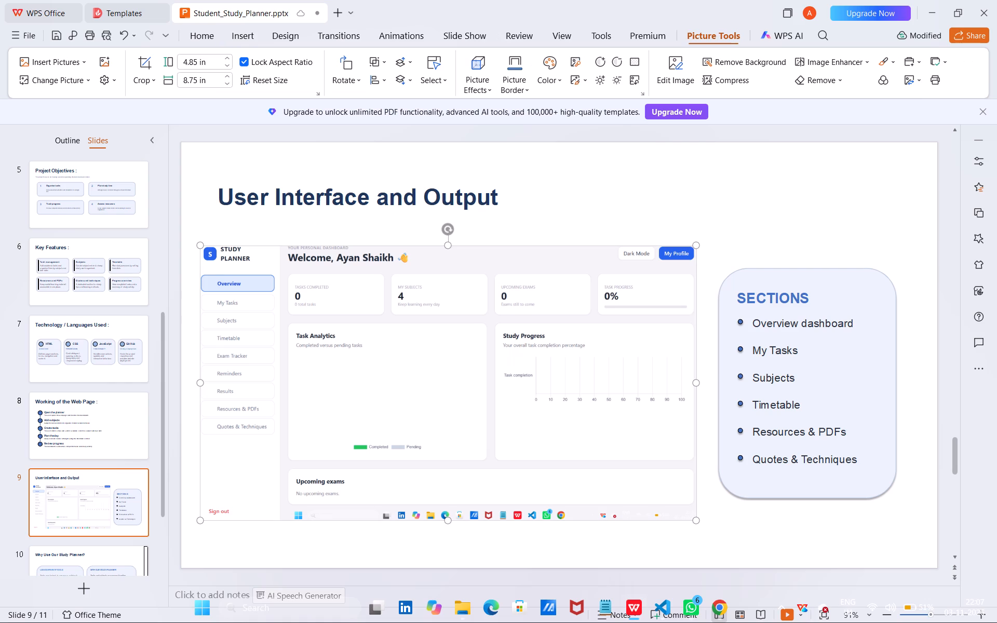
pyautogui.moveTo(448, 247); pyautogui.dragTo(448, 227, button='right')
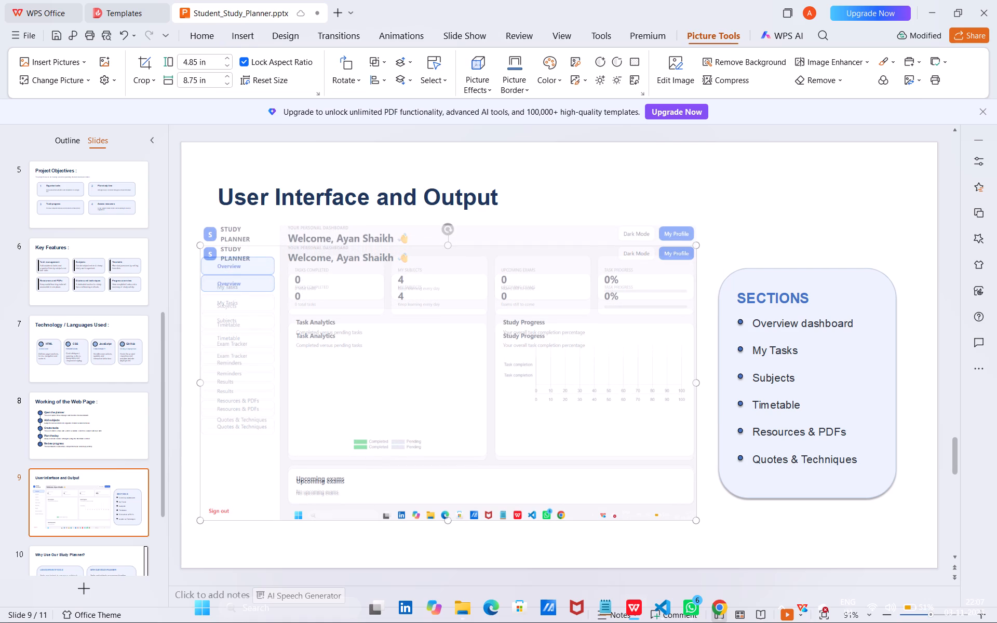
pyautogui.moveTo(448, 227); pyautogui.dragTo(447, 223, button='right')
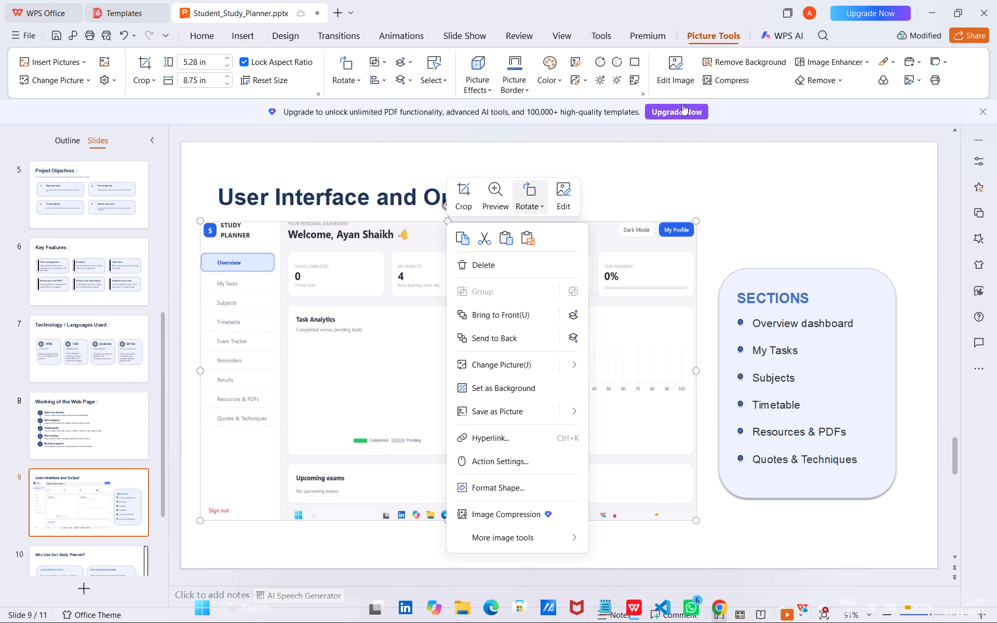
pyautogui.click(685, 102)
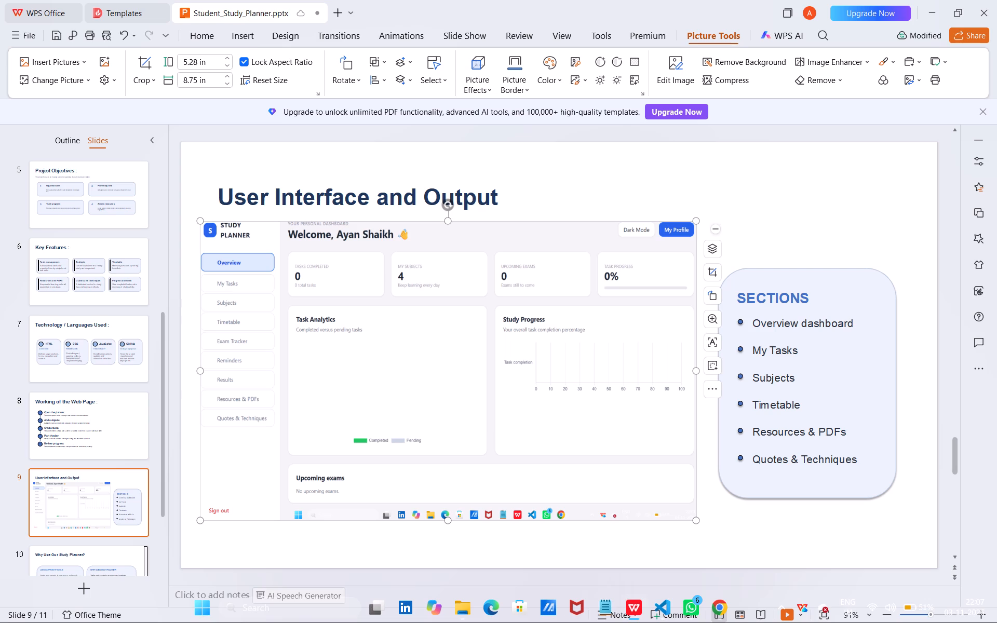
# Widen the dashboard picture to about 9.16 in by pulling out both of its side edges.
pyautogui.click(696, 374)
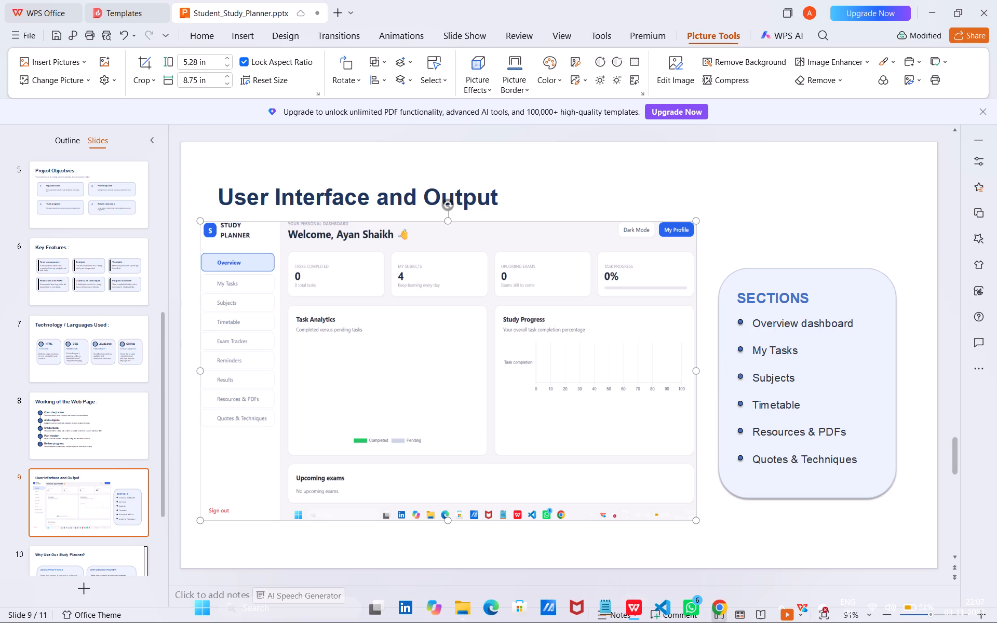
pyautogui.moveTo(696, 374); pyautogui.dragTo(712, 376, button='right')
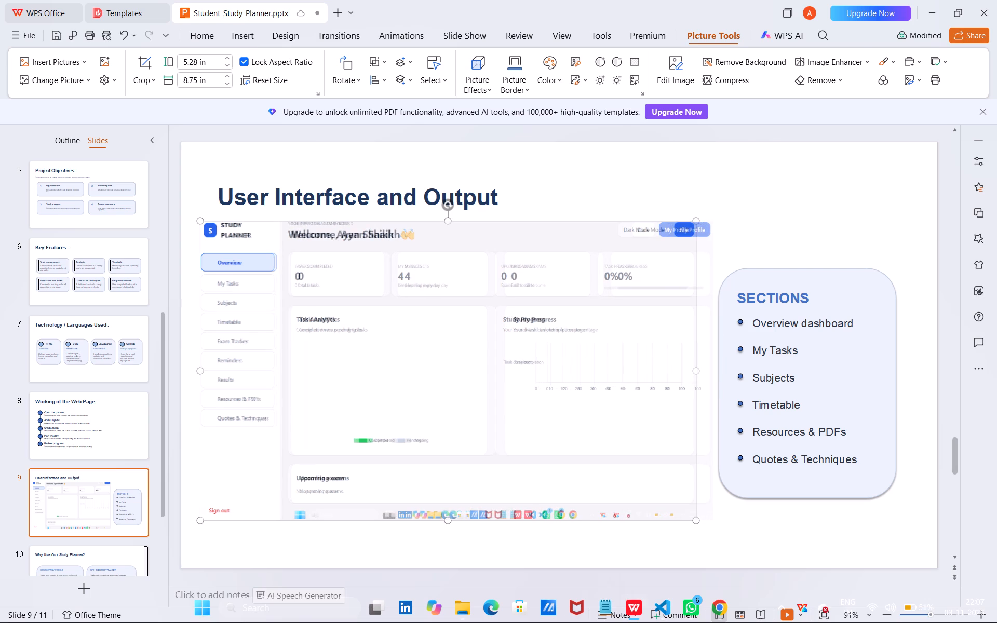
pyautogui.moveTo(712, 376); pyautogui.dragTo(712, 376, button='right')
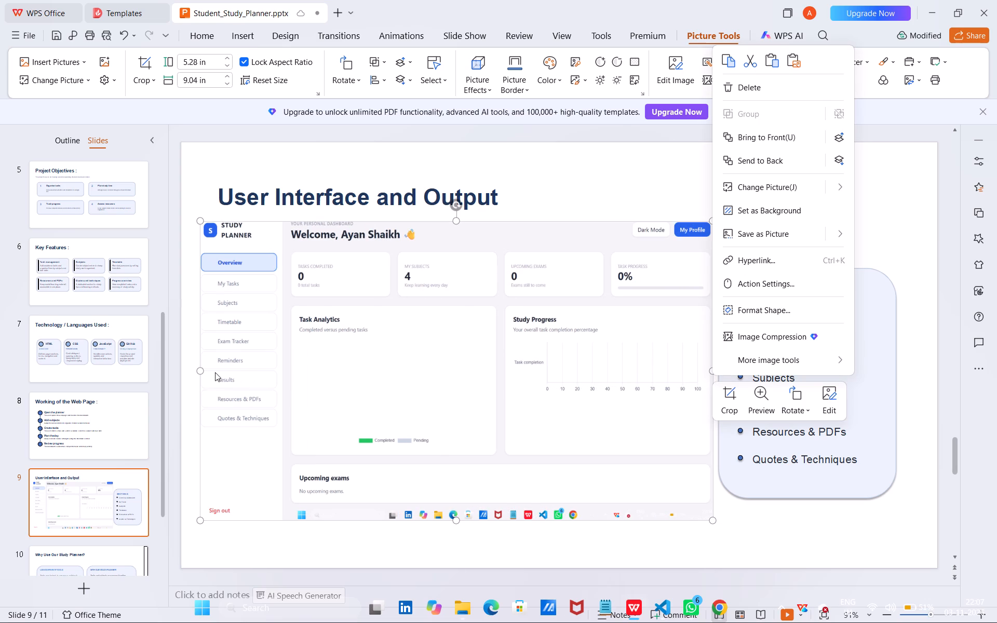
pyautogui.click(201, 371)
pyautogui.moveTo(201, 371); pyautogui.dragTo(194, 373, button='right')
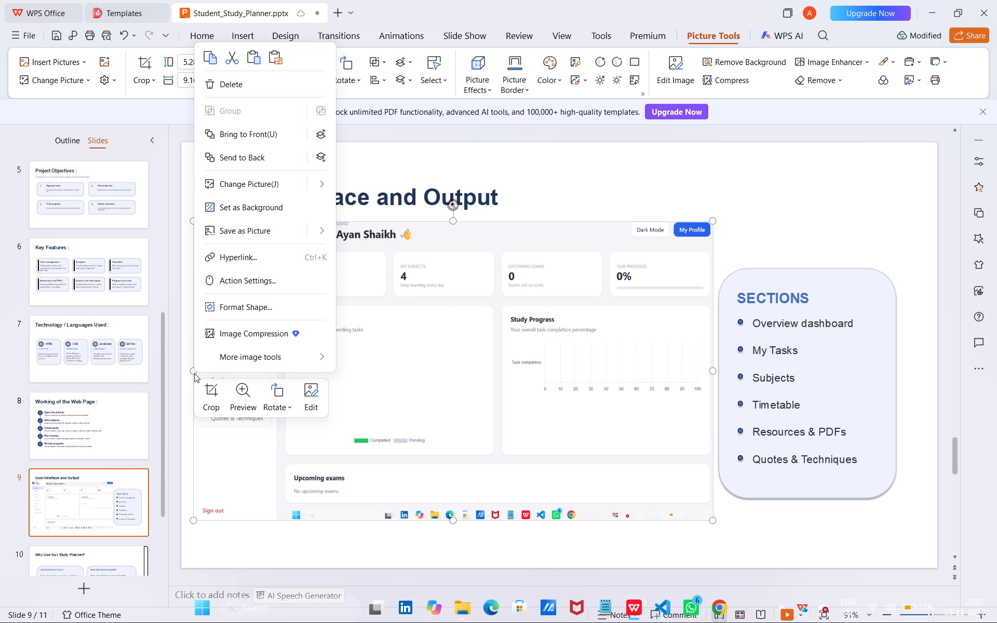
# Reduce the dashboard picture's height to about 5.05 in by raising its bottom edge.
pyautogui.click(453, 519)
pyautogui.moveTo(453, 519); pyautogui.dragTo(448, 506, button='right')
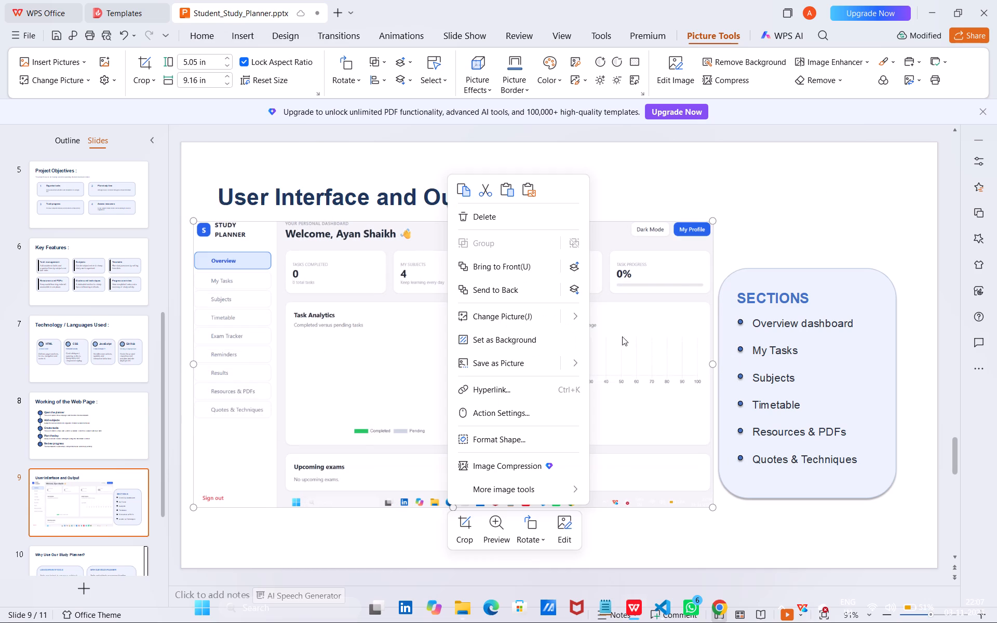
pyautogui.click(804, 169)
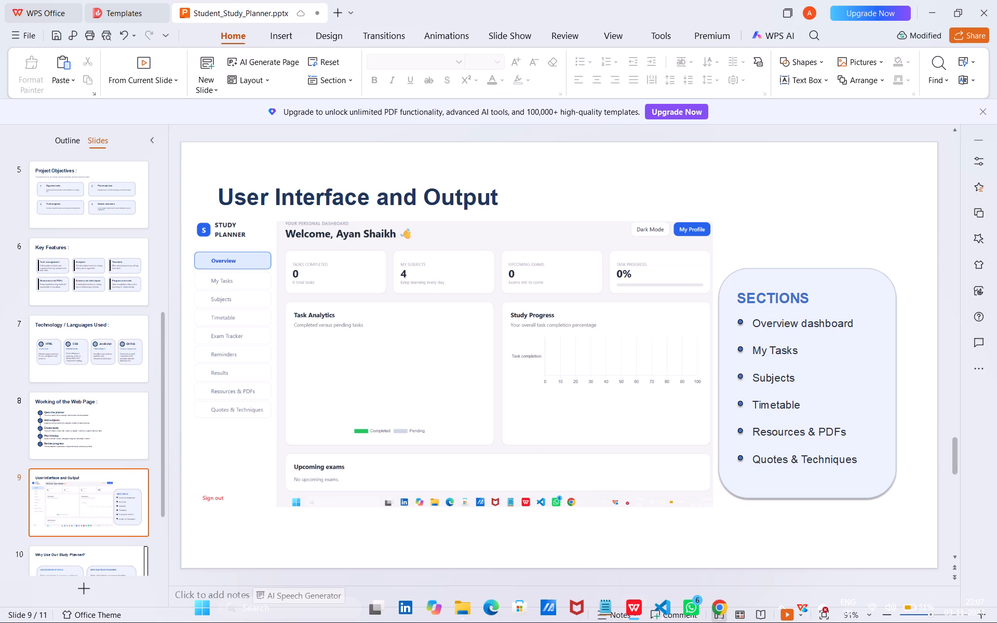
# Move the dashboard picture down slightly to leave a gap below the "User Interface and Output" title.
pyautogui.click(537, 314)
pyautogui.moveTo(490, 337); pyautogui.dragTo(492, 357, button='right')
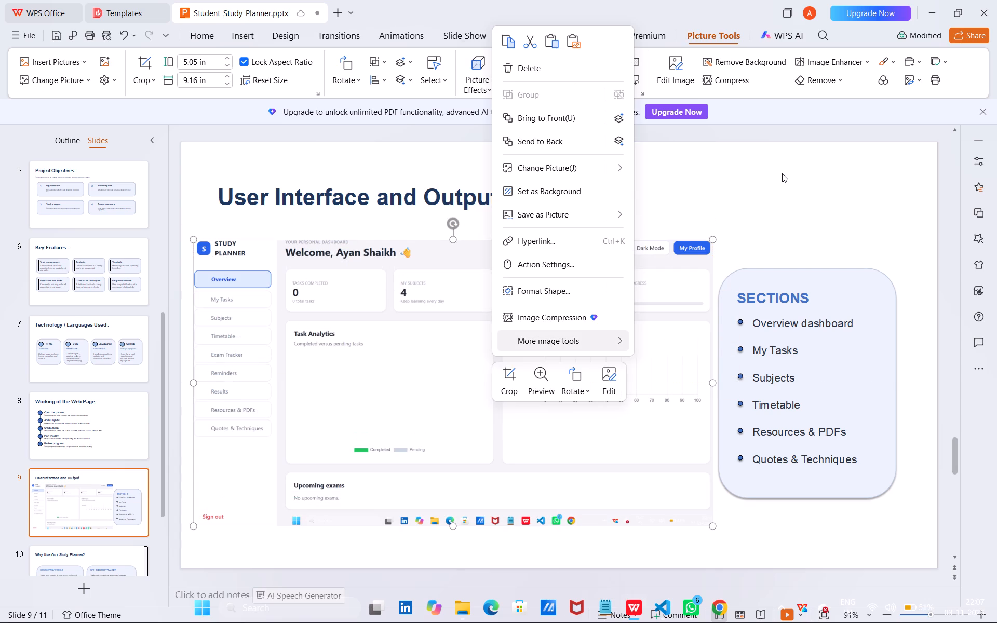
pyautogui.moveTo(431, 348); pyautogui.dragTo(432, 342, button='right')
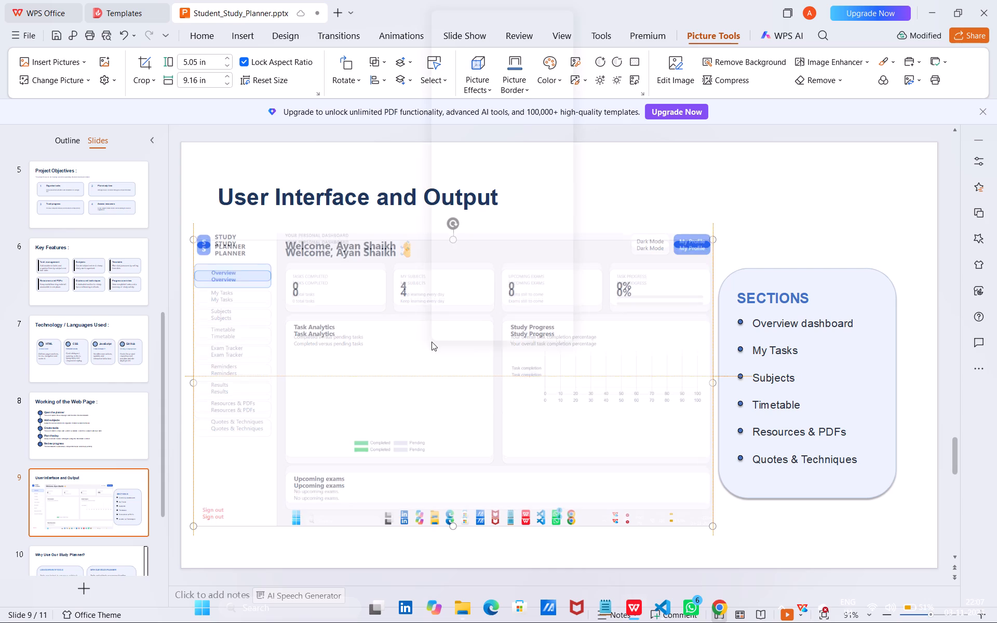
pyautogui.click(840, 180)
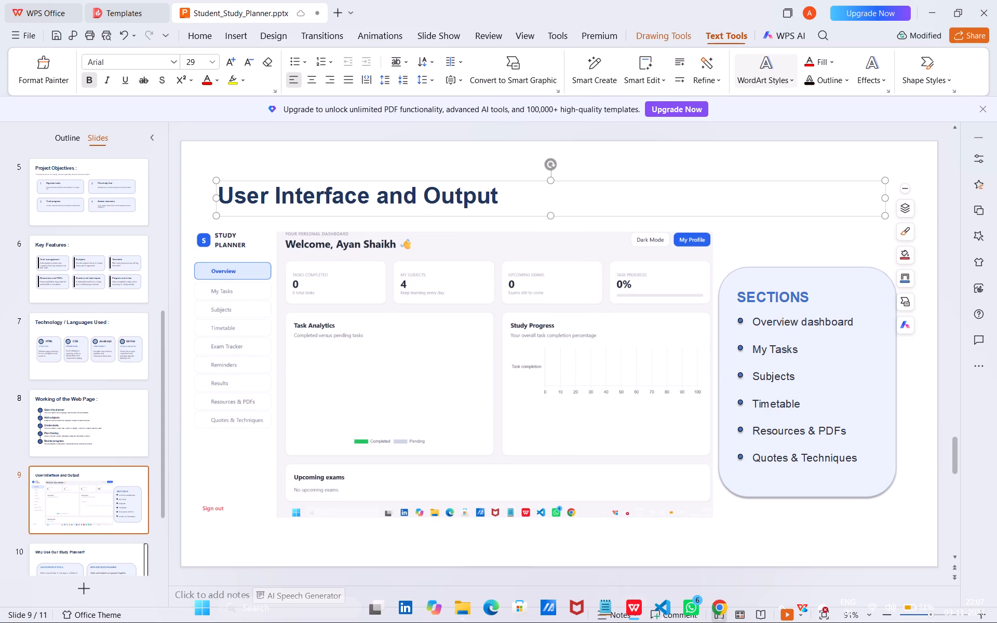
pyautogui.click(841, 150)
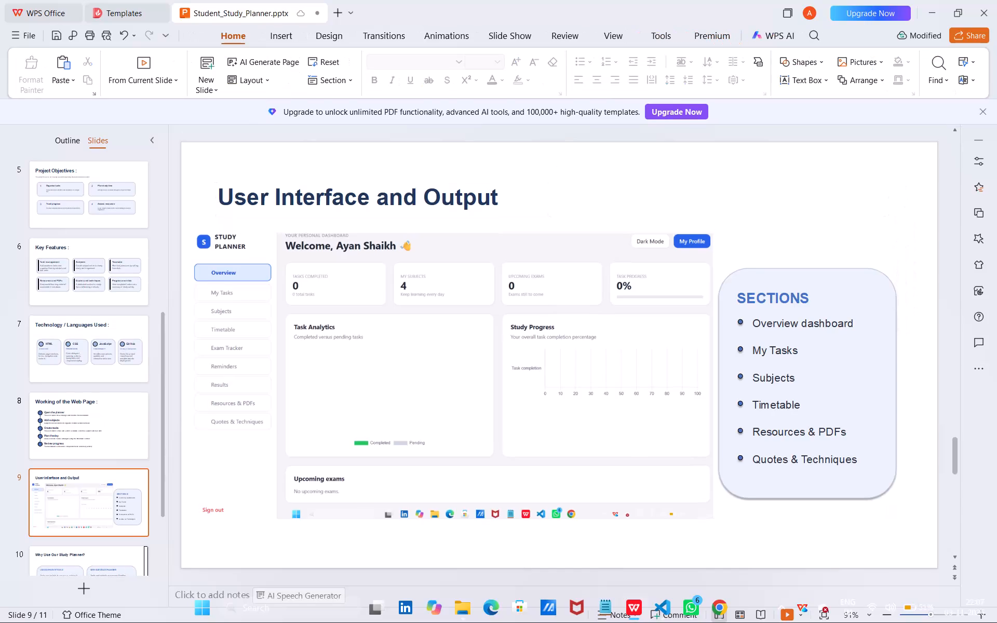
# Add an empty line below "Quotes & Techniques" in the SECTIONS card, at Level 1 Outline.
pyautogui.click(863, 465)
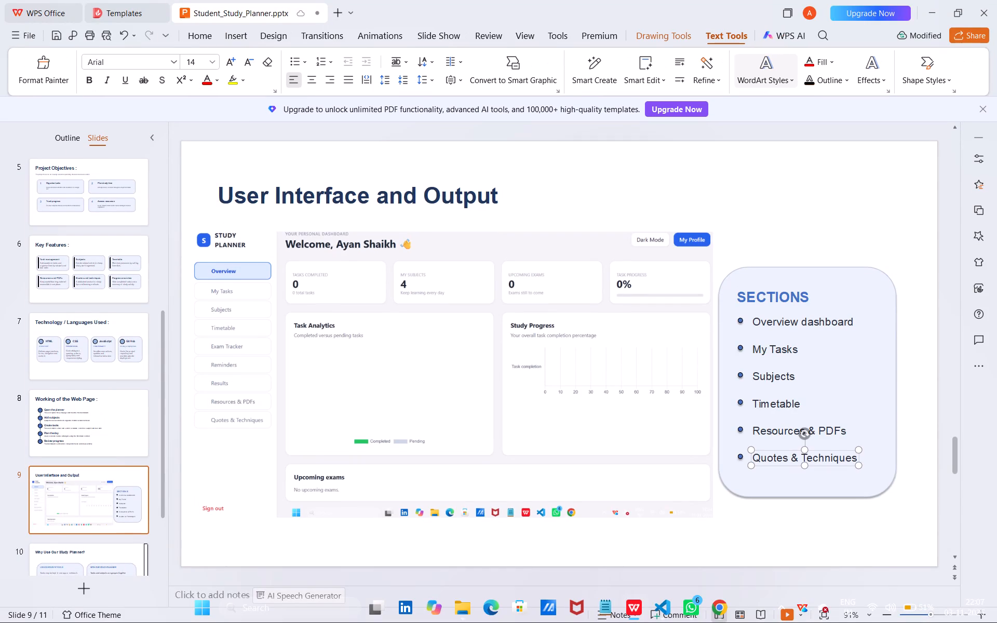
pyautogui.click(867, 461)
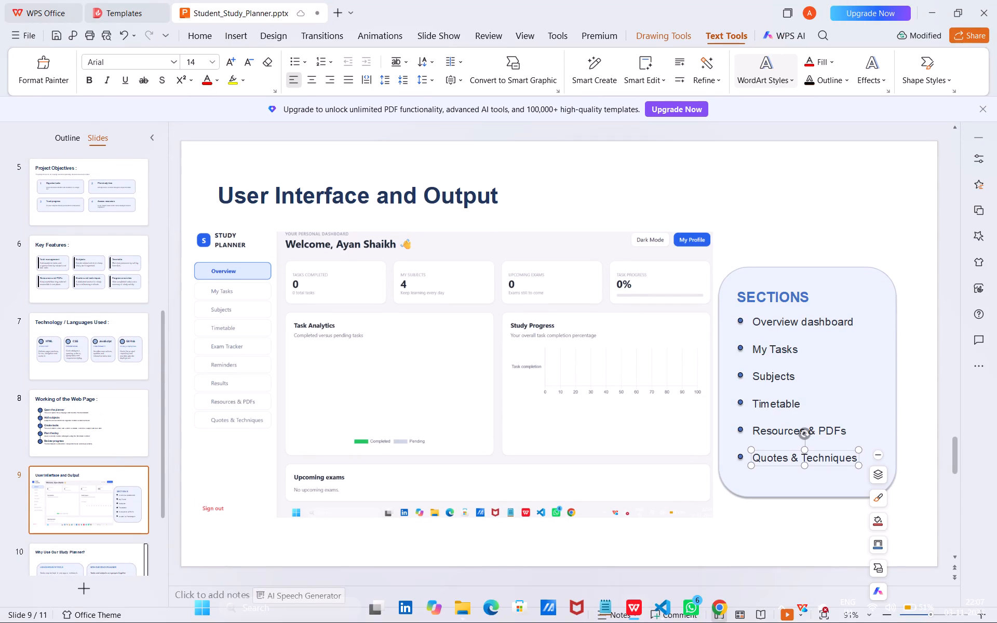
pyautogui.click(861, 423)
pyautogui.click(864, 457)
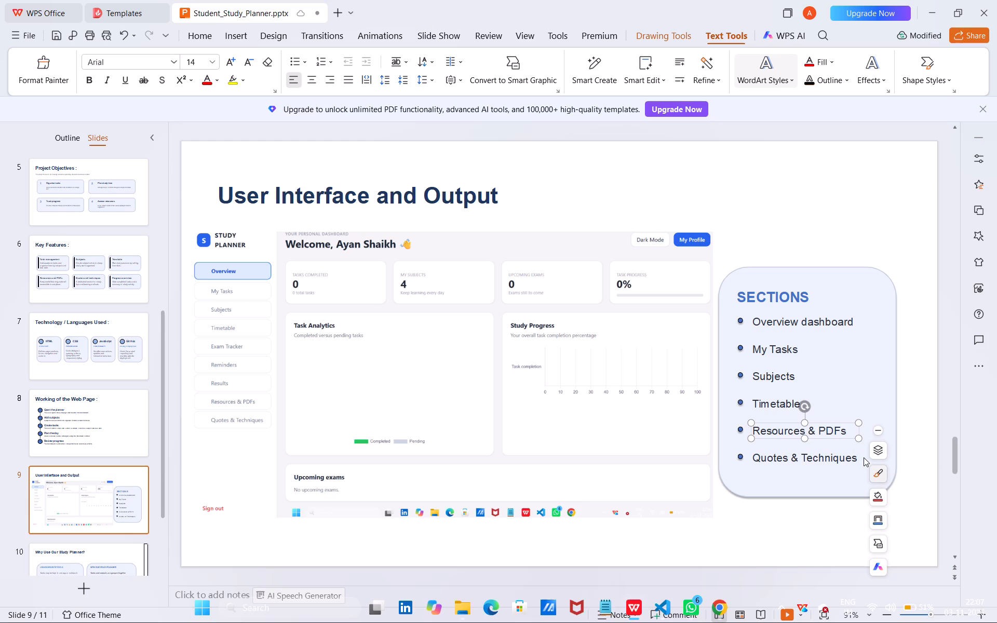
pyautogui.click(864, 457)
pyautogui.click(858, 457)
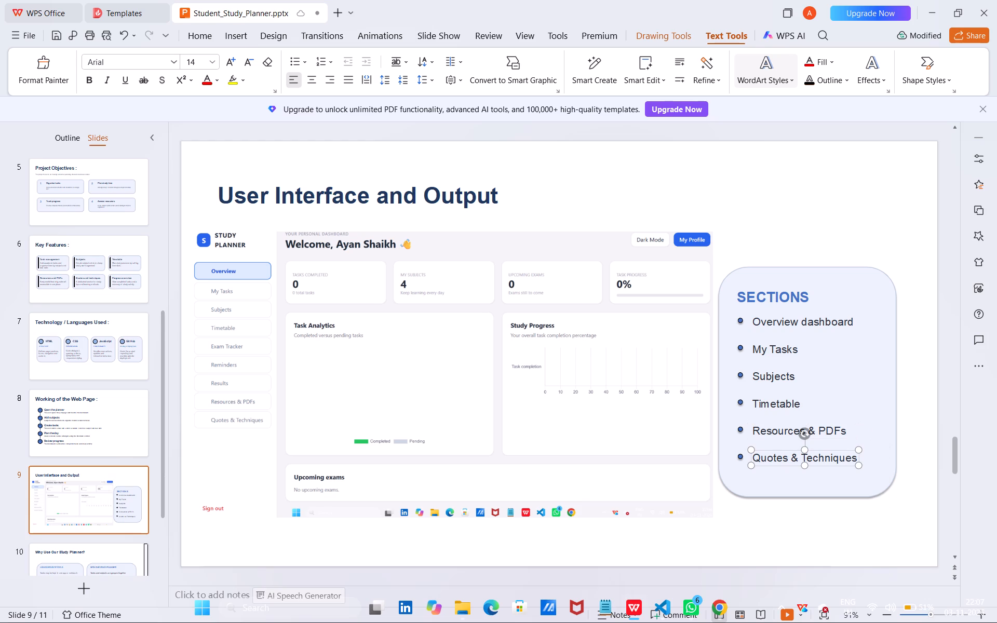
pyautogui.press('Return')
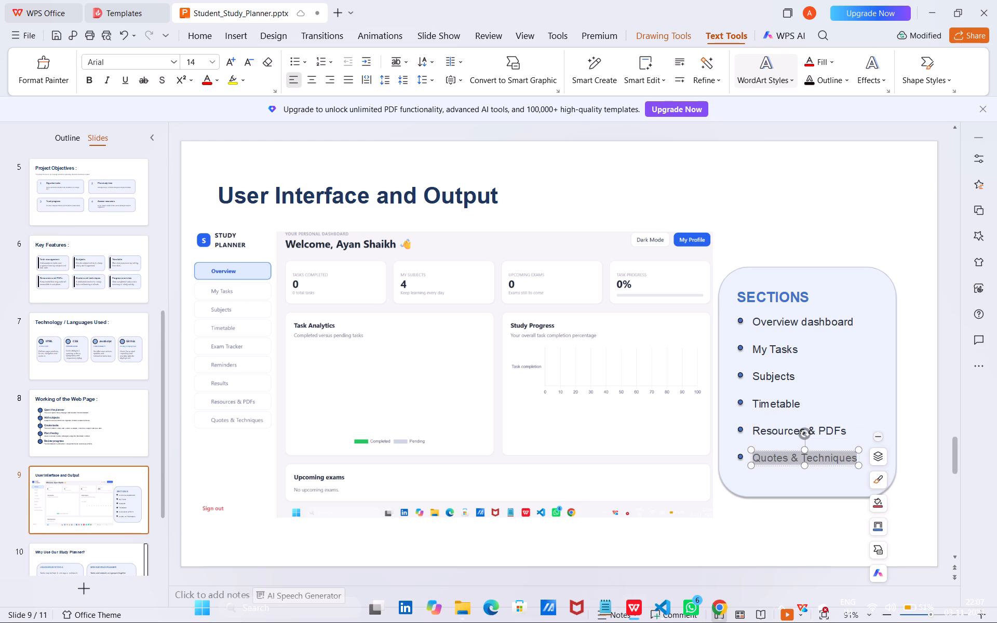
pyautogui.click(859, 412)
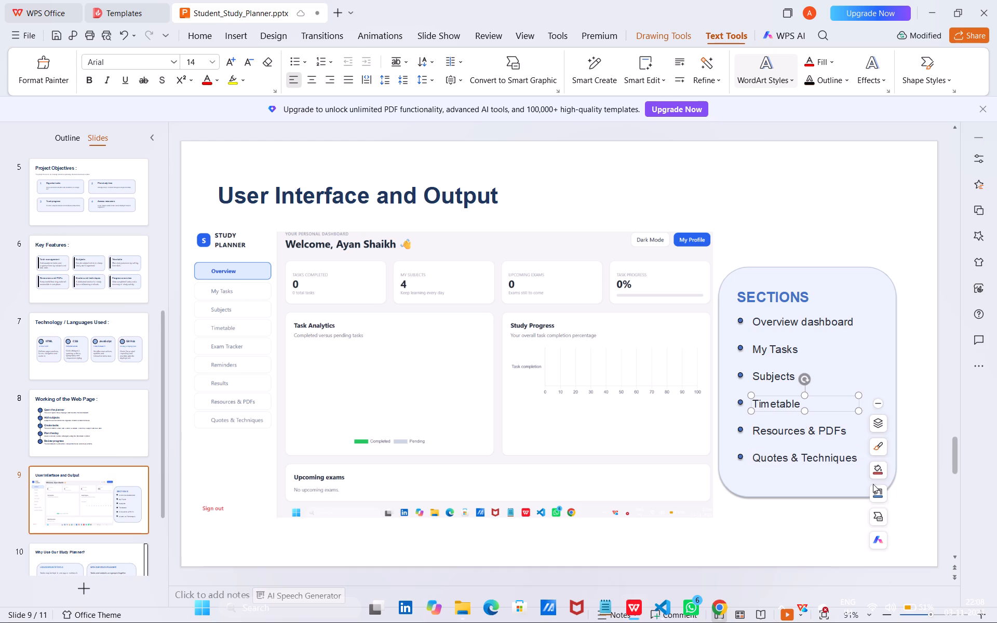
pyautogui.click(863, 462)
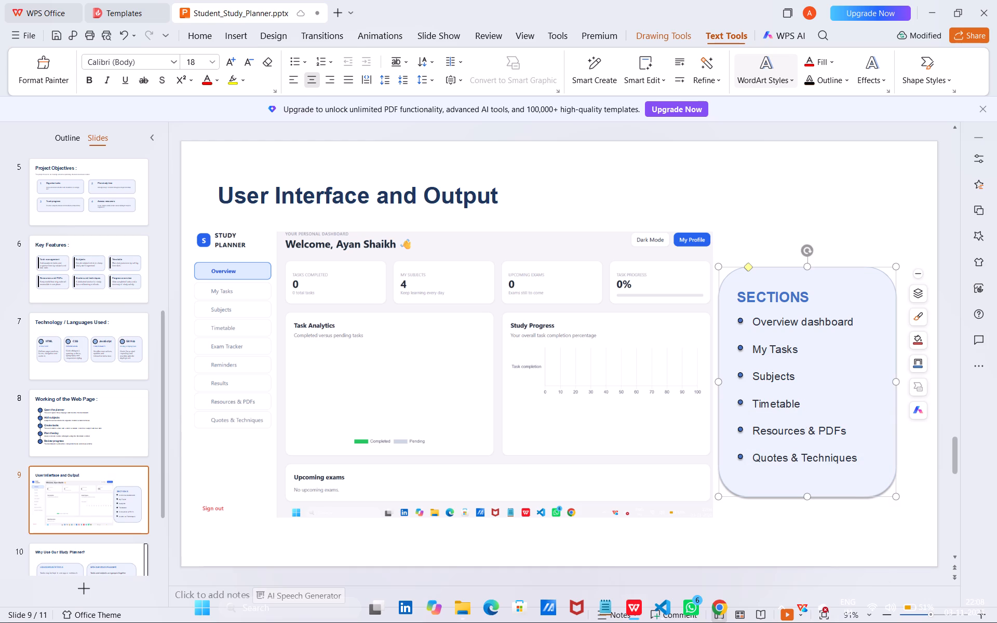
pyautogui.click(856, 459)
pyautogui.click(856, 459)
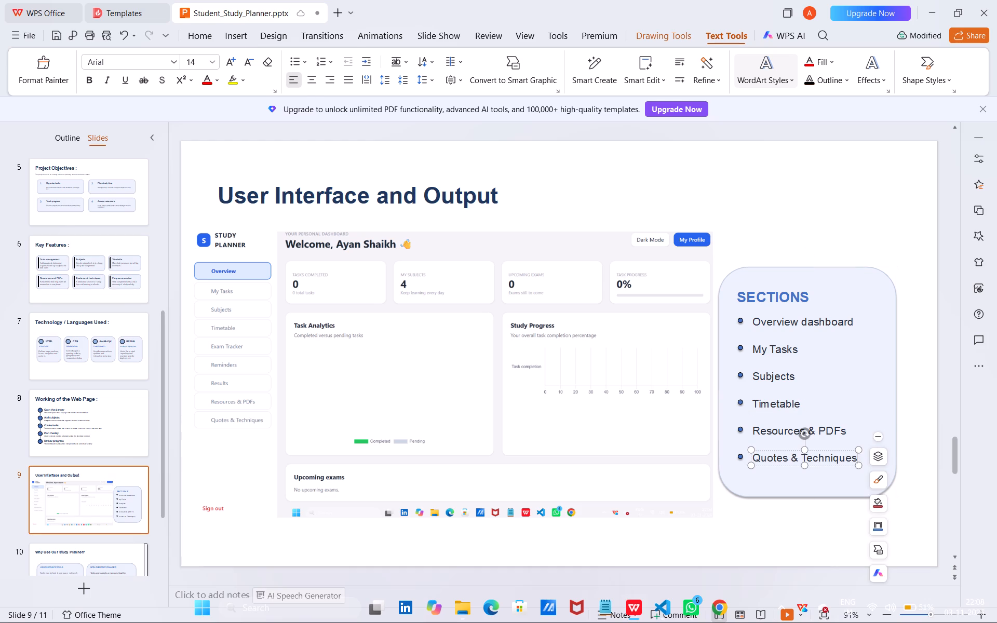
pyautogui.press('Return')
pyautogui.click(725, 471)
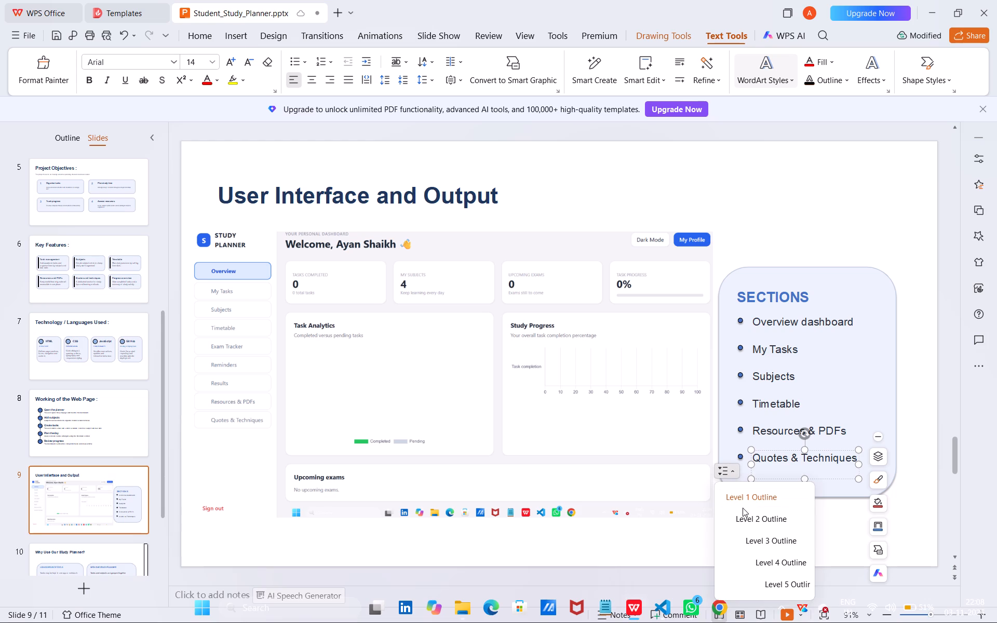
pyautogui.click(742, 498)
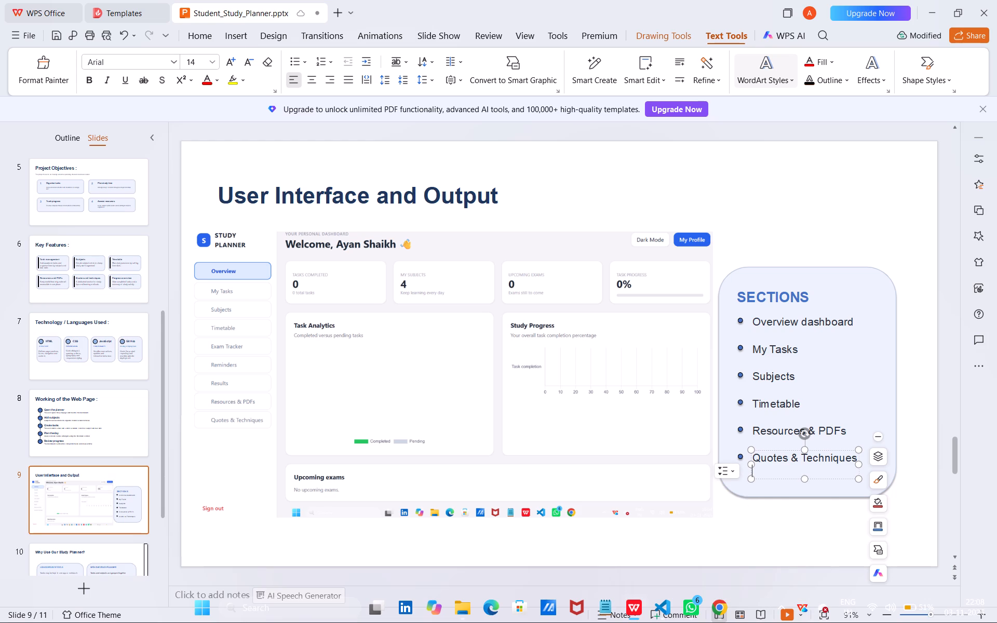
# Copy the round bullet marker beside "Overview dashboard" in the SECTIONS card.
pyautogui.click(880, 368)
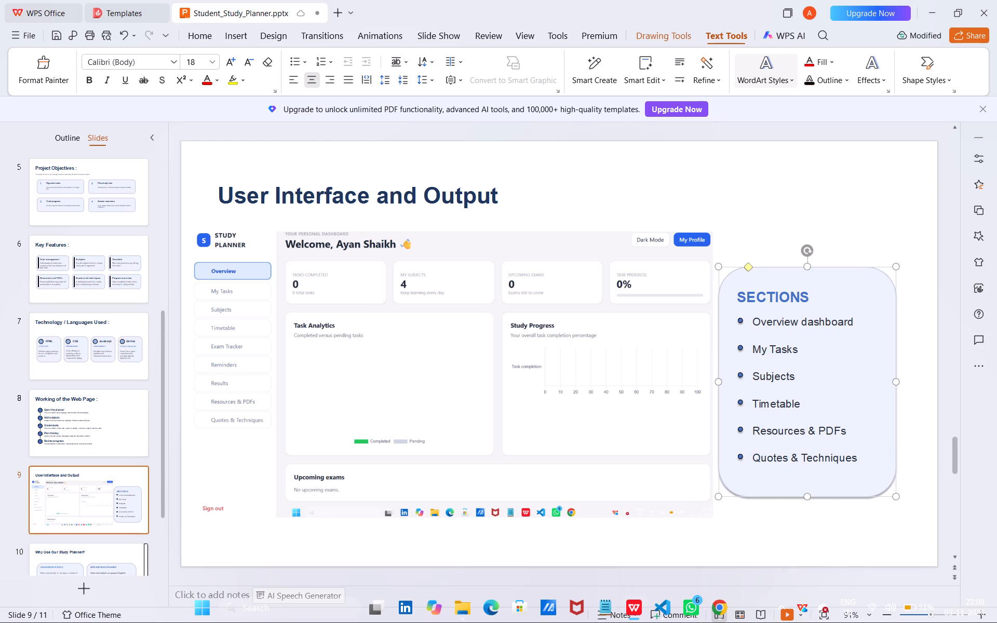
pyautogui.click(744, 321)
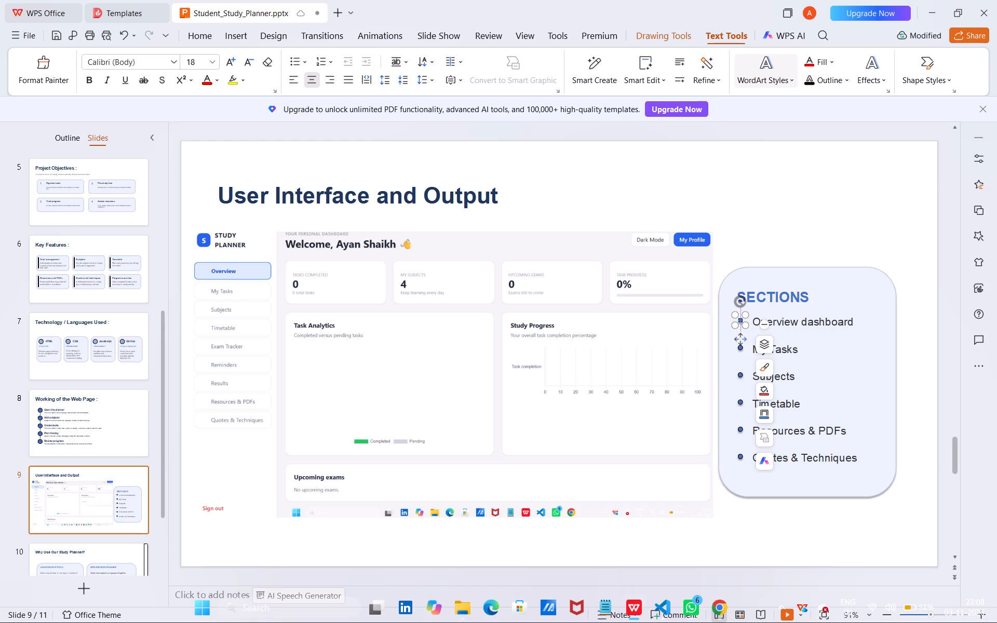
pyautogui.hotkey('ctrl', 'c')
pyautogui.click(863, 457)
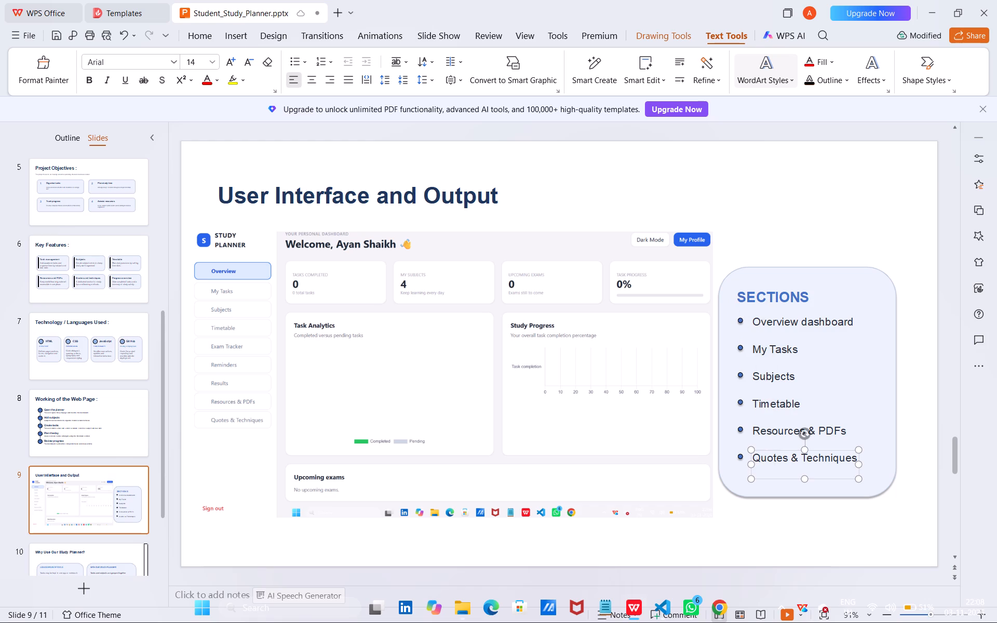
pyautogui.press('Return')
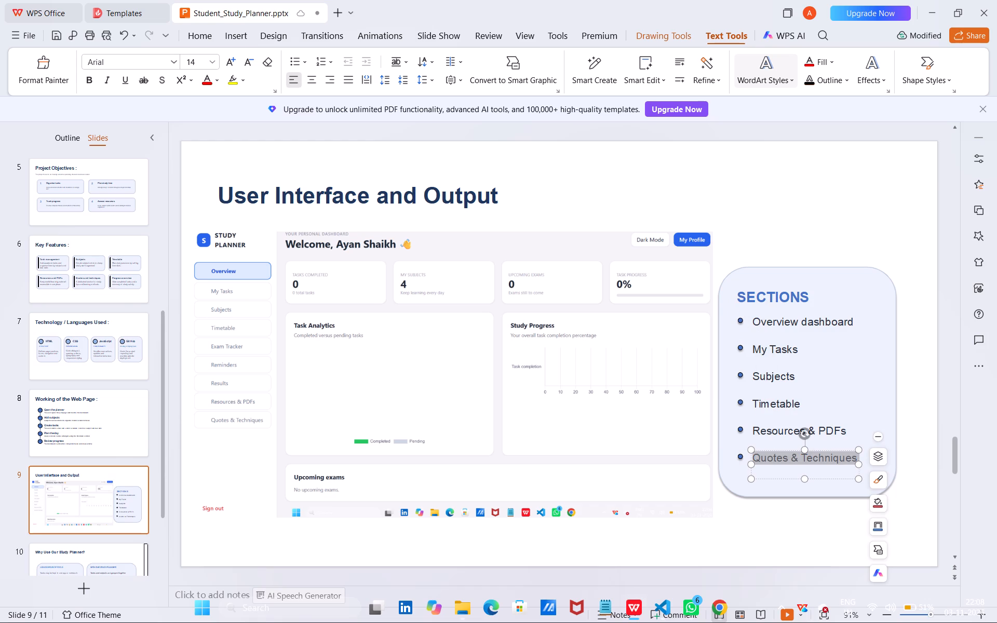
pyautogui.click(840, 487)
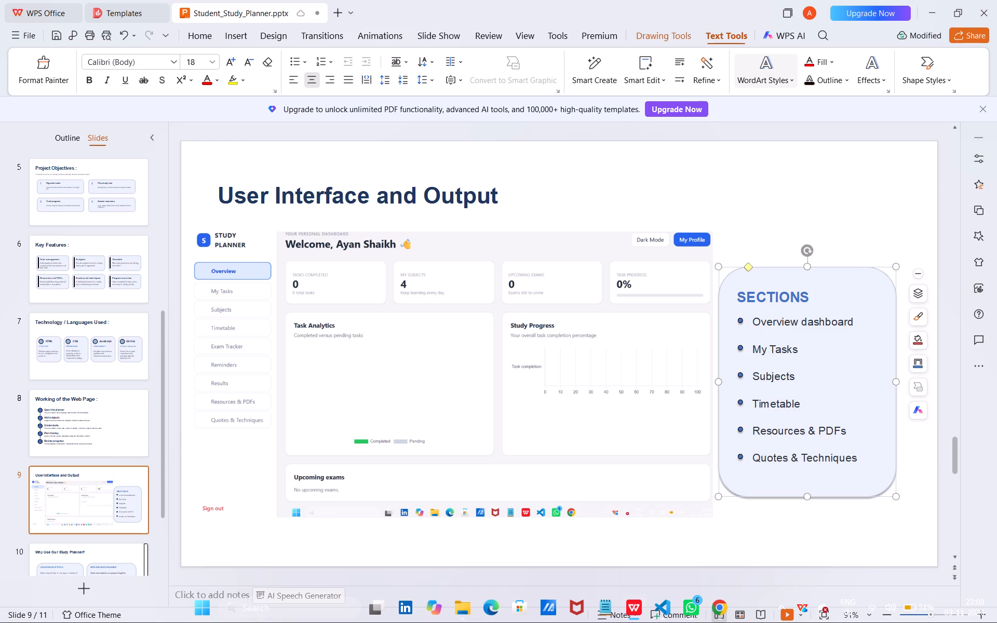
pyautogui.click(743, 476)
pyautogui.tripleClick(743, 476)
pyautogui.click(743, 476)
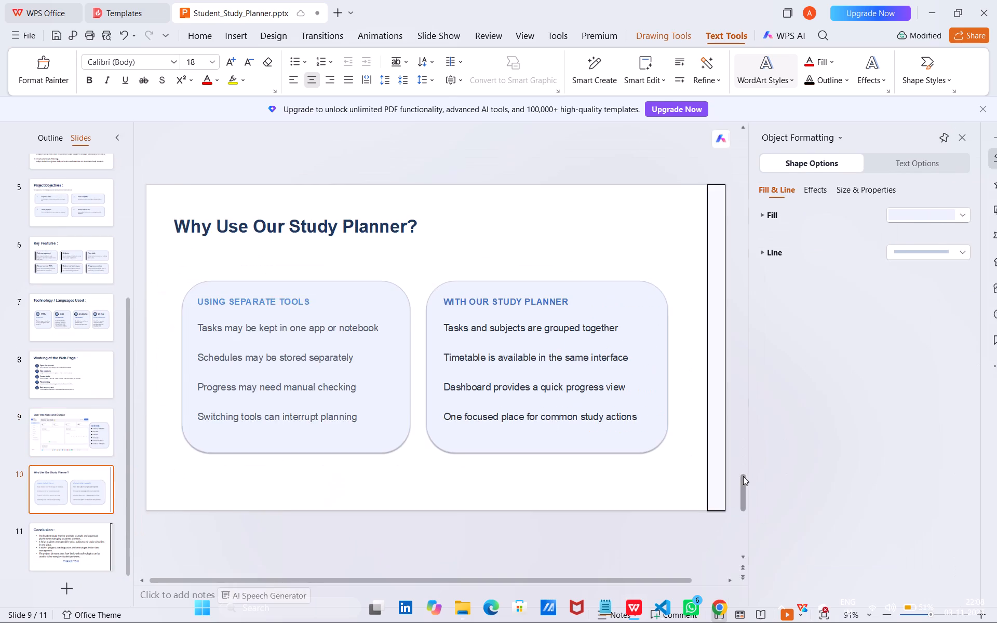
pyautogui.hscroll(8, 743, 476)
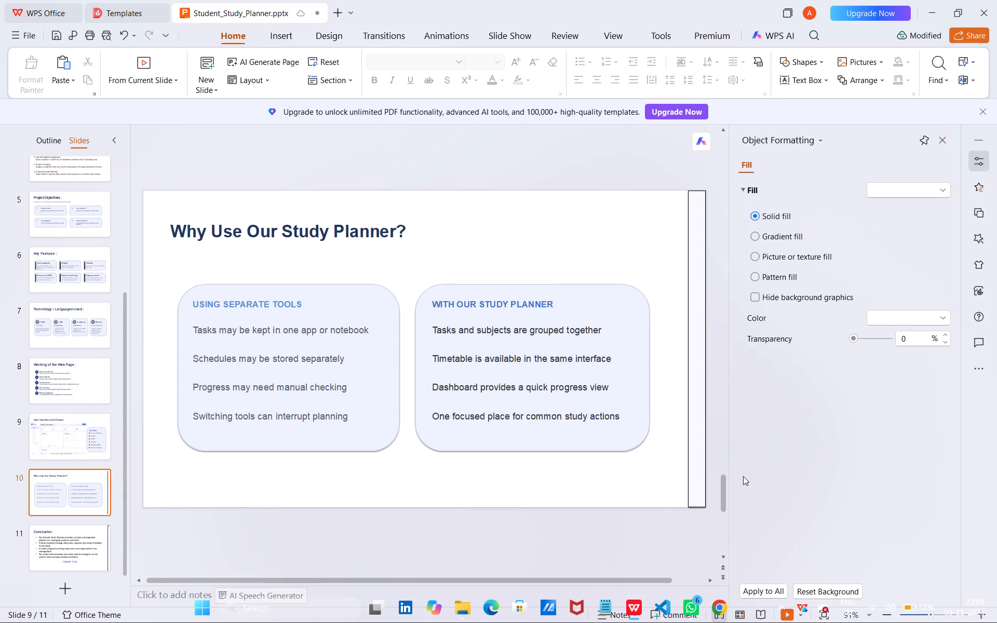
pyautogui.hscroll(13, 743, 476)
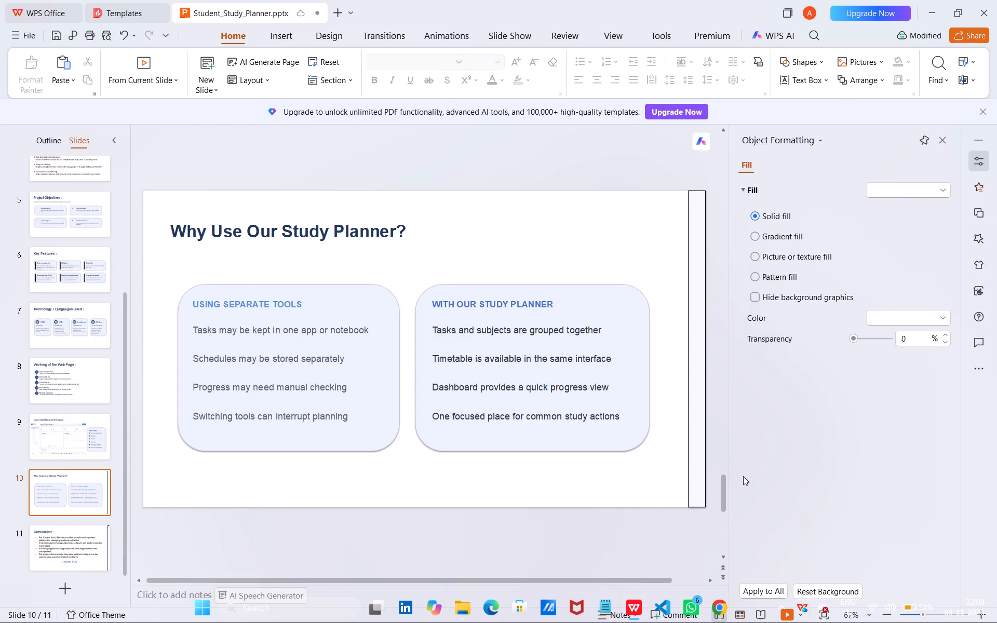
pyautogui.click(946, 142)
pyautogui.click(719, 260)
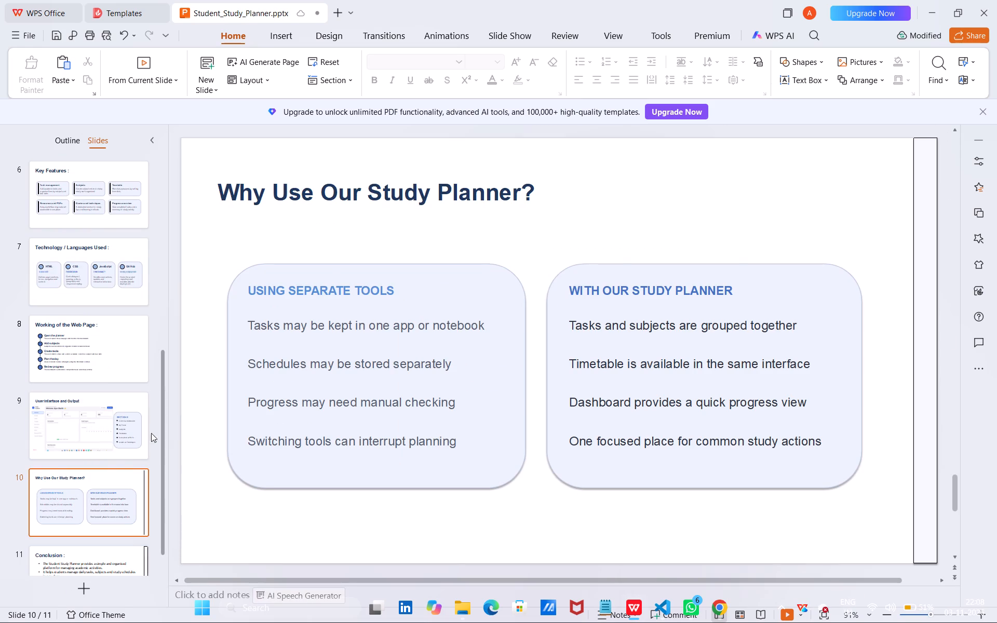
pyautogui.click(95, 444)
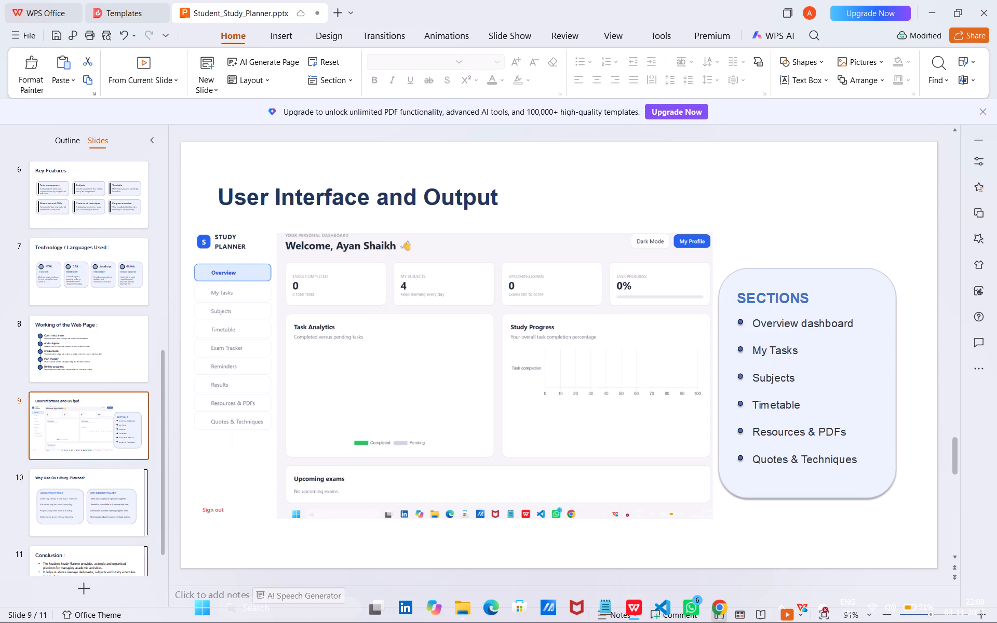
# Paste a copy of the round bullet marker onto the SECTIONS card.
pyautogui.click(745, 477)
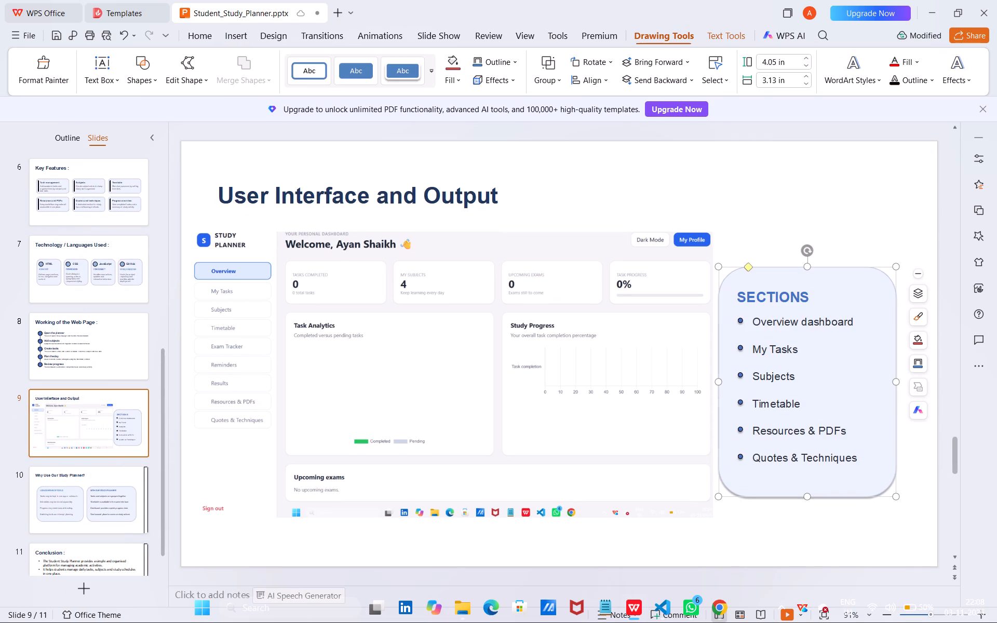
pyautogui.hotkey('ctrl', 'v')
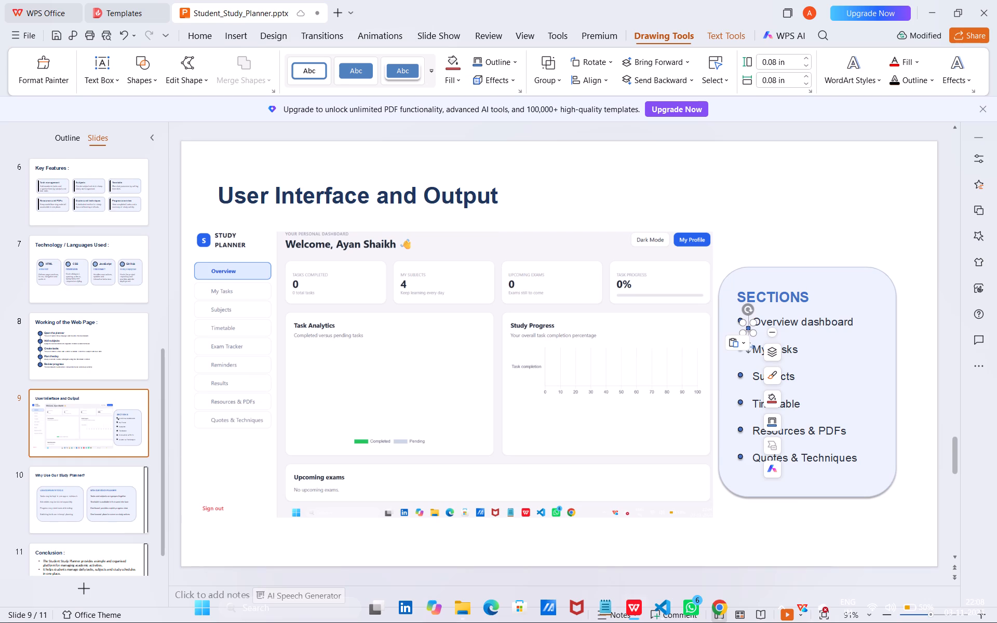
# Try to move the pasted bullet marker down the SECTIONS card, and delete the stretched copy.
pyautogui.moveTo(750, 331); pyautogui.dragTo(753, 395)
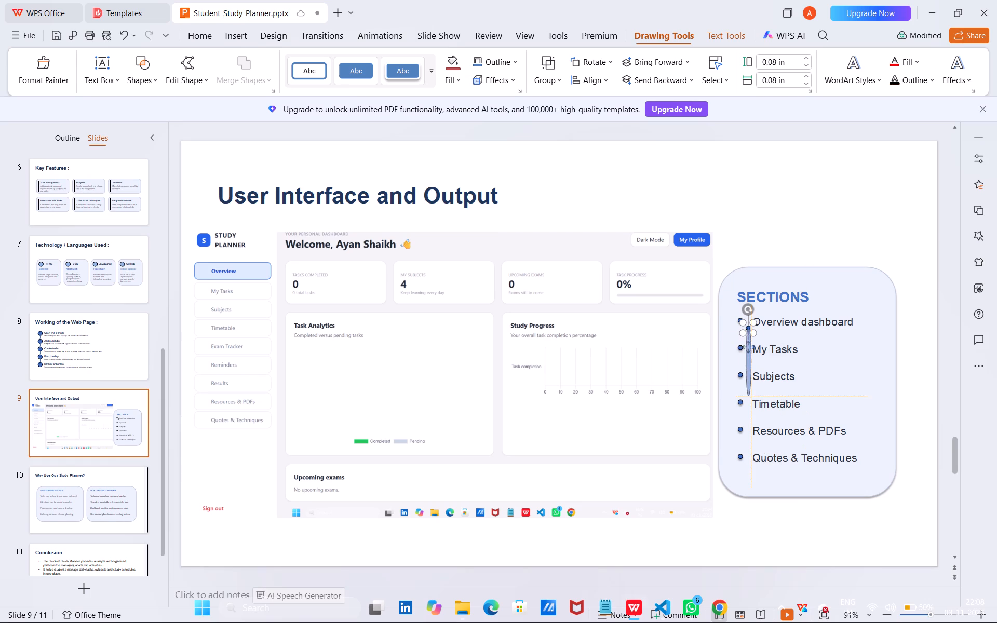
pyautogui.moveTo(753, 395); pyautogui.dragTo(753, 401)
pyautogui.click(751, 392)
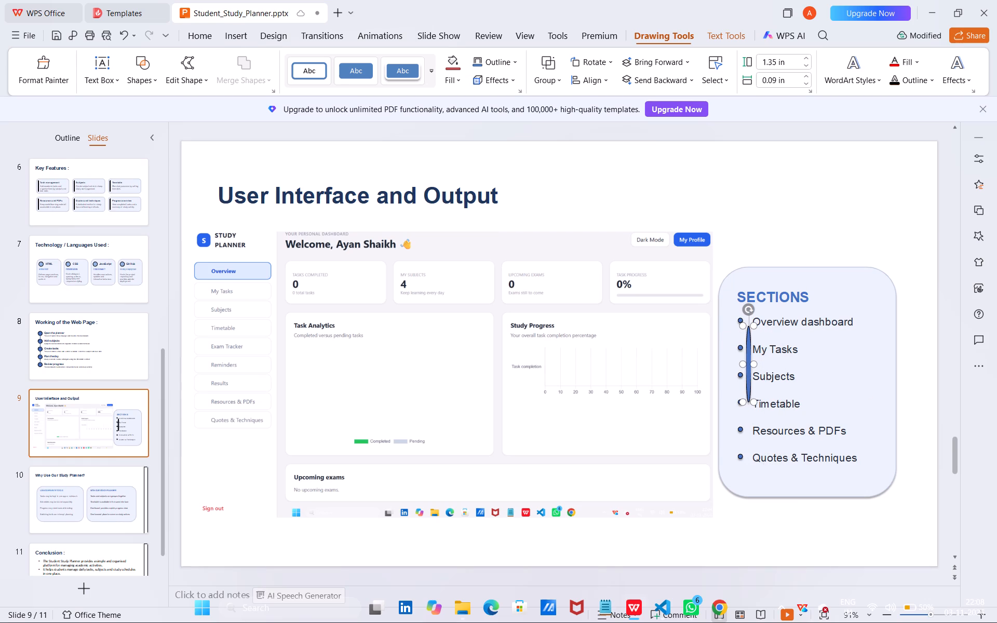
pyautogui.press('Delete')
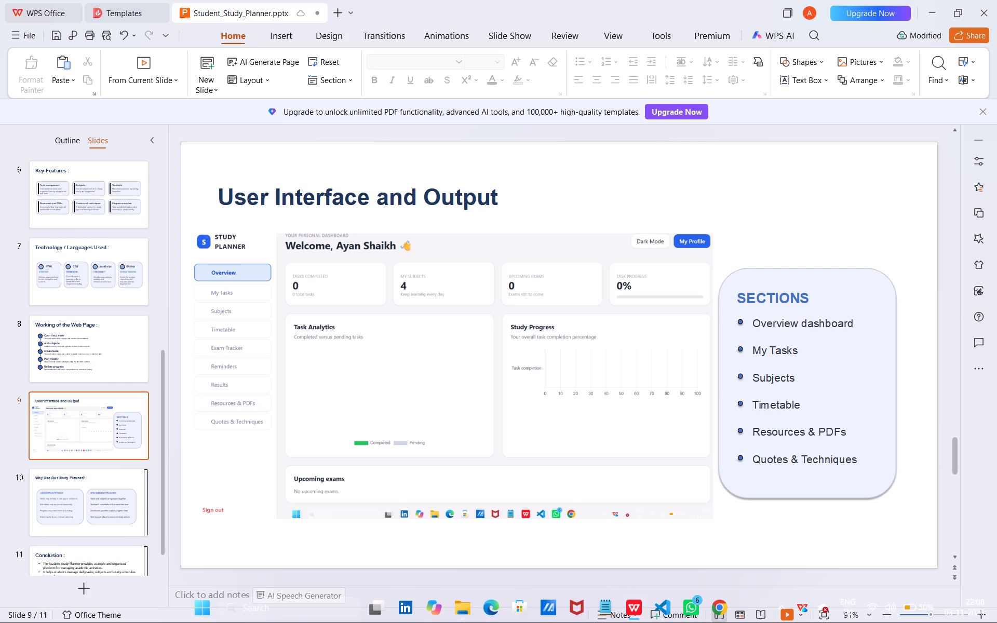
# Move the SECTIONS card background slightly to the right, away from the dashboard picture.
pyautogui.click(861, 498)
pyautogui.moveTo(861, 498); pyautogui.dragTo(861, 503, button='right')
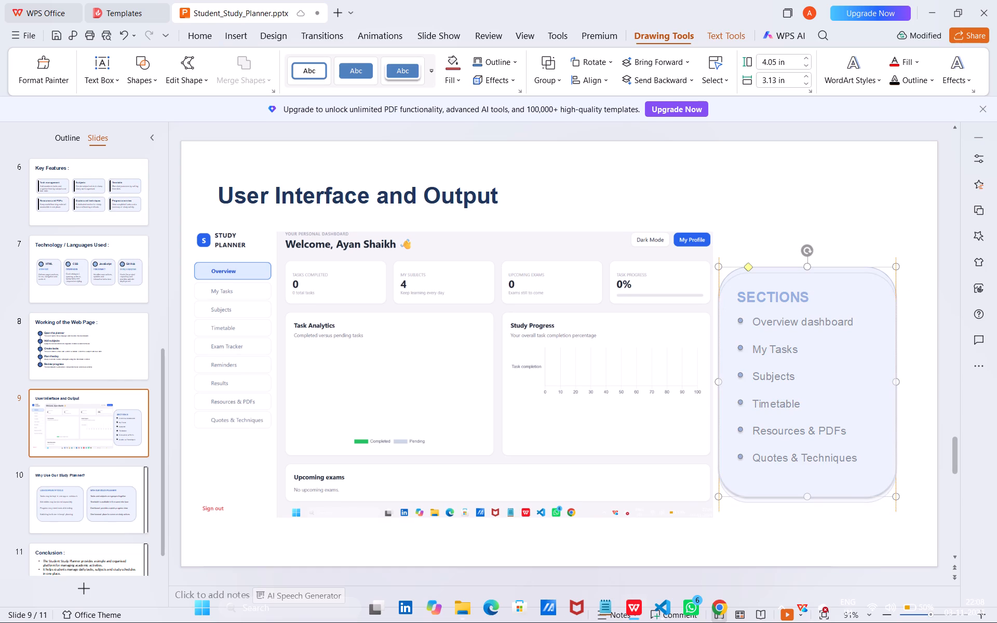
pyautogui.moveTo(861, 503); pyautogui.dragTo(869, 496, button='right')
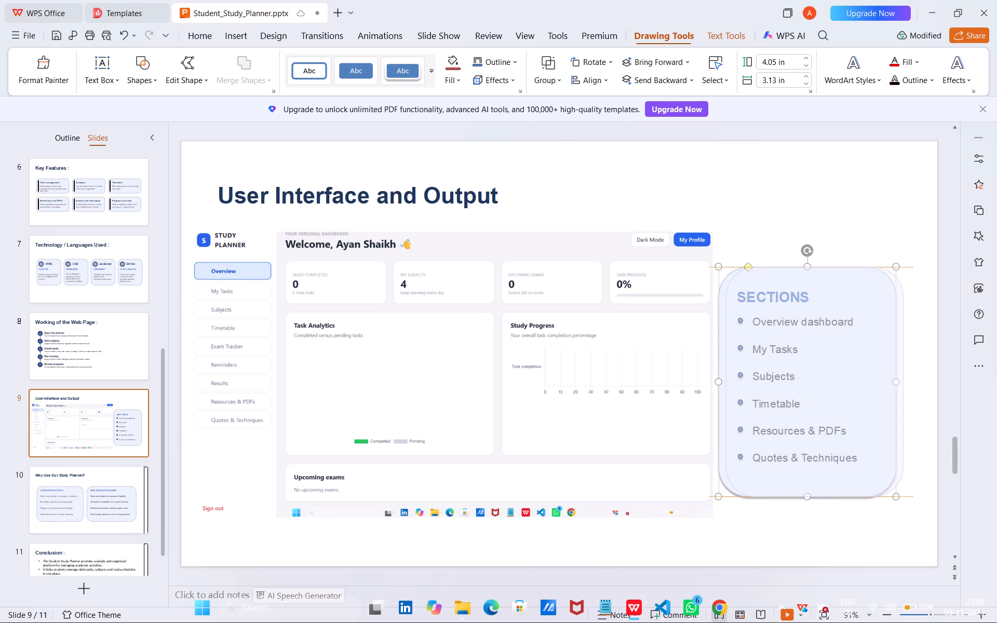
pyautogui.moveTo(869, 496); pyautogui.dragTo(868, 499, button='right')
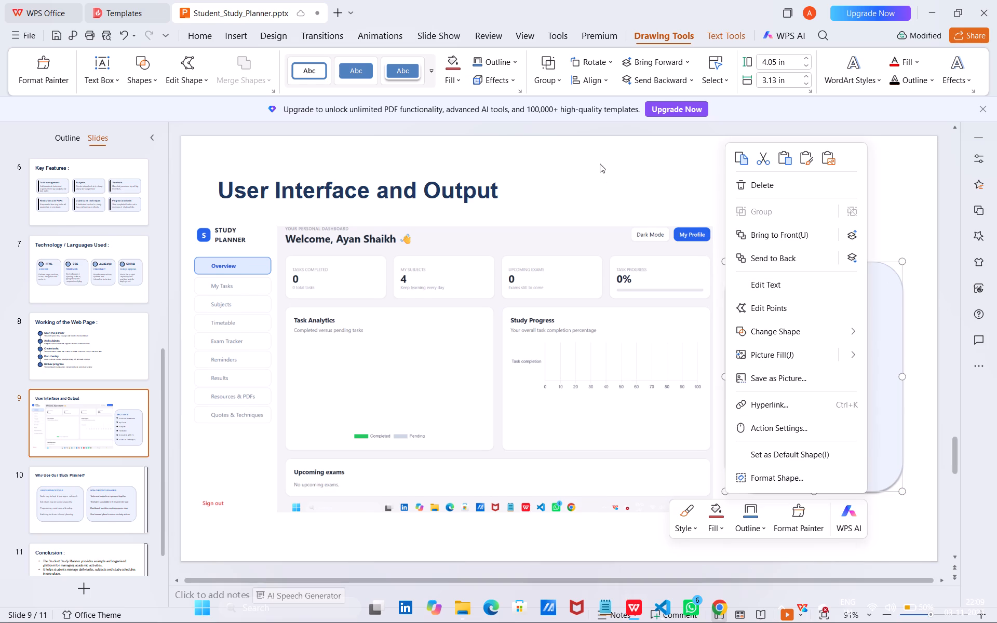
pyautogui.click(600, 164)
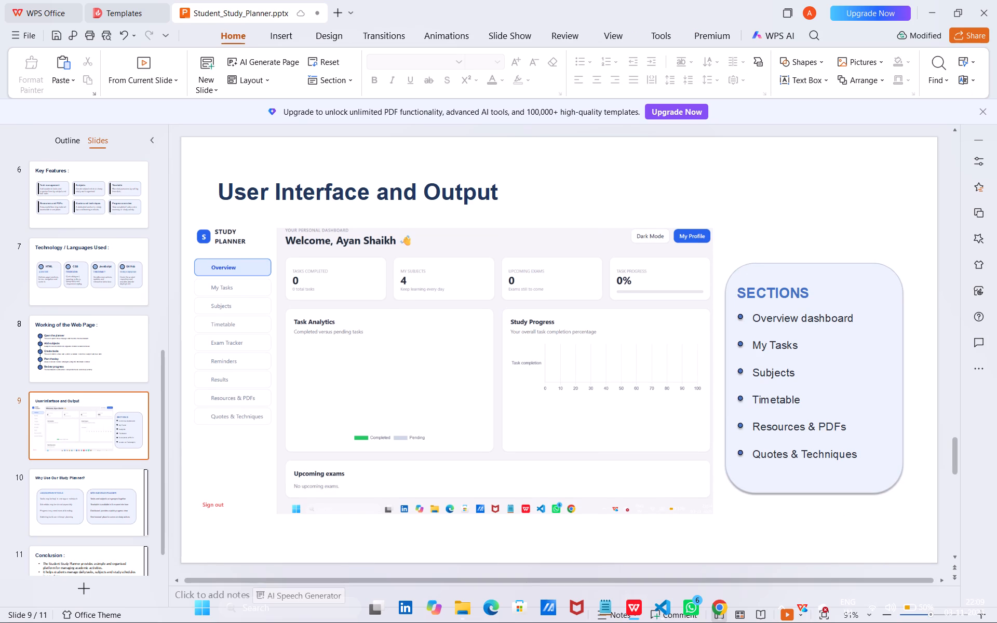
# Move the SECTIONS card background up so its top edge is level with the dashboard picture's top.
pyautogui.click(808, 259)
pyautogui.click(804, 273)
pyautogui.rightClick(815, 262)
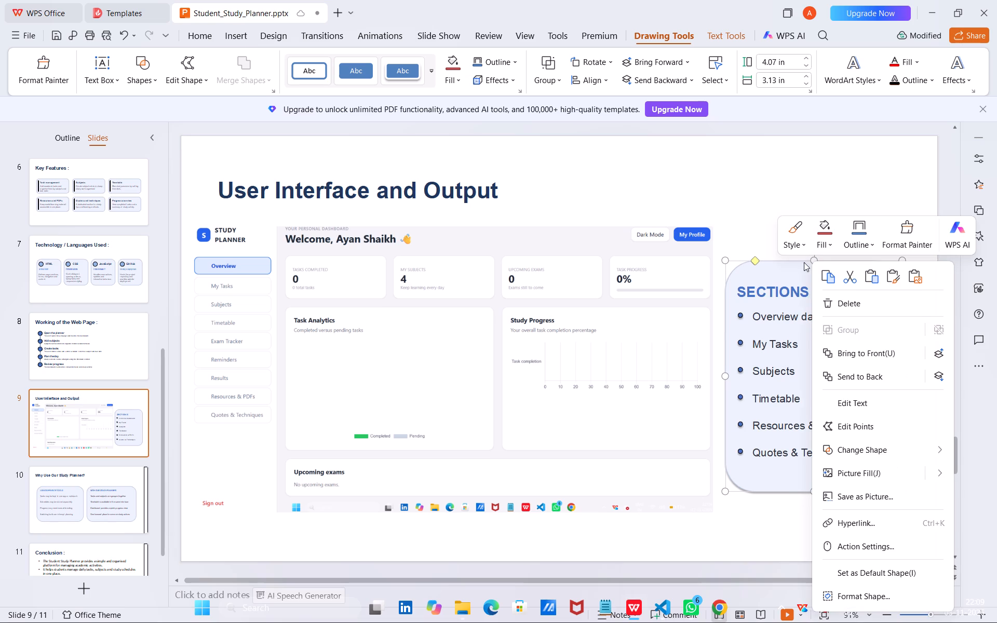
pyautogui.click(804, 262)
pyautogui.moveTo(804, 262); pyautogui.dragTo(804, 260, button='right')
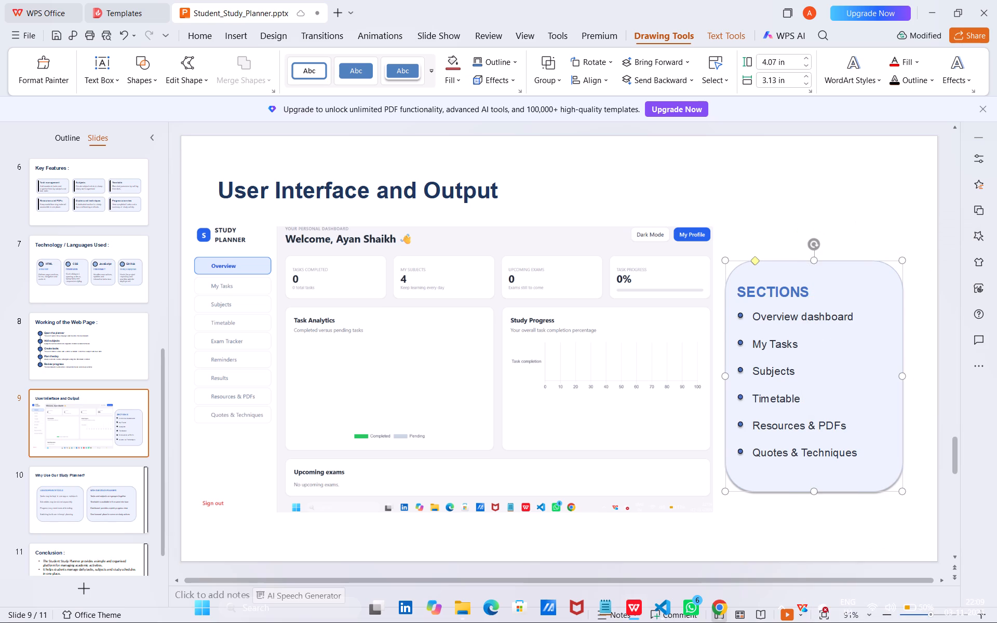
pyautogui.moveTo(804, 260); pyautogui.dragTo(804, 247, button='right')
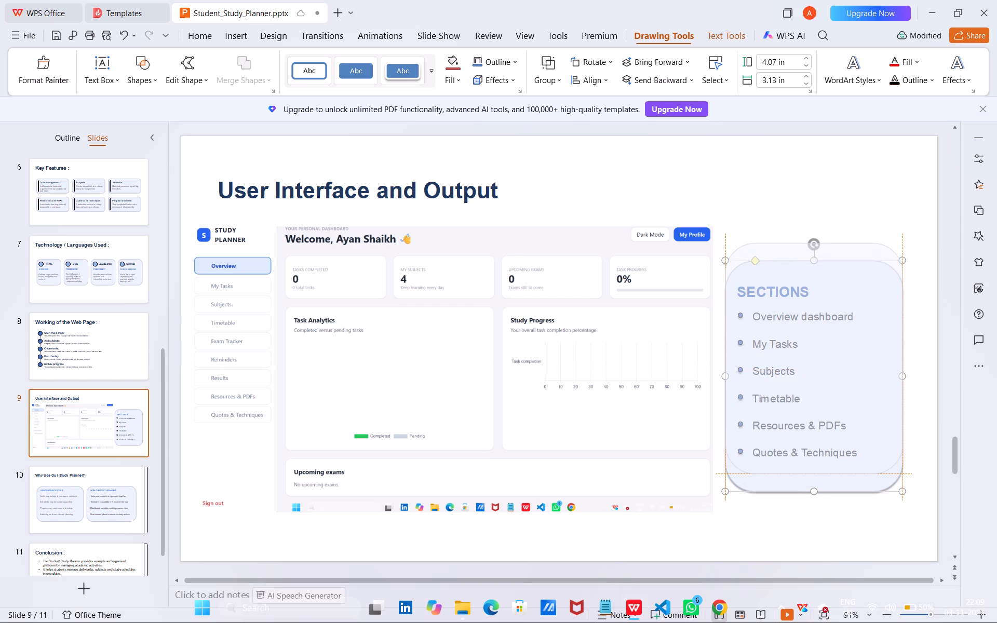
pyautogui.moveTo(804, 247); pyautogui.dragTo(806, 263, button='right')
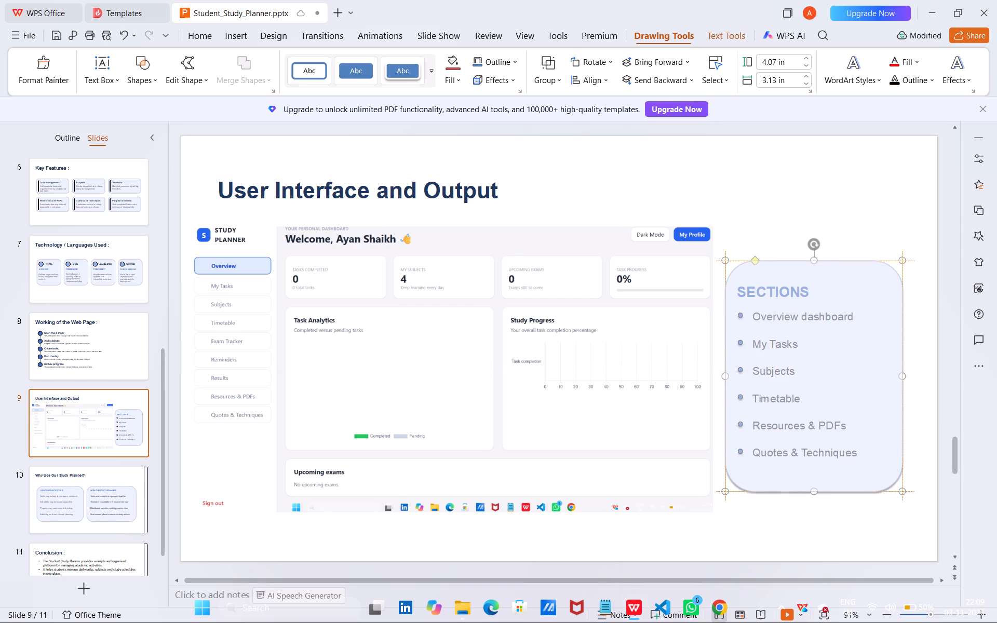
pyautogui.moveTo(806, 263); pyautogui.dragTo(808, 226, button='right')
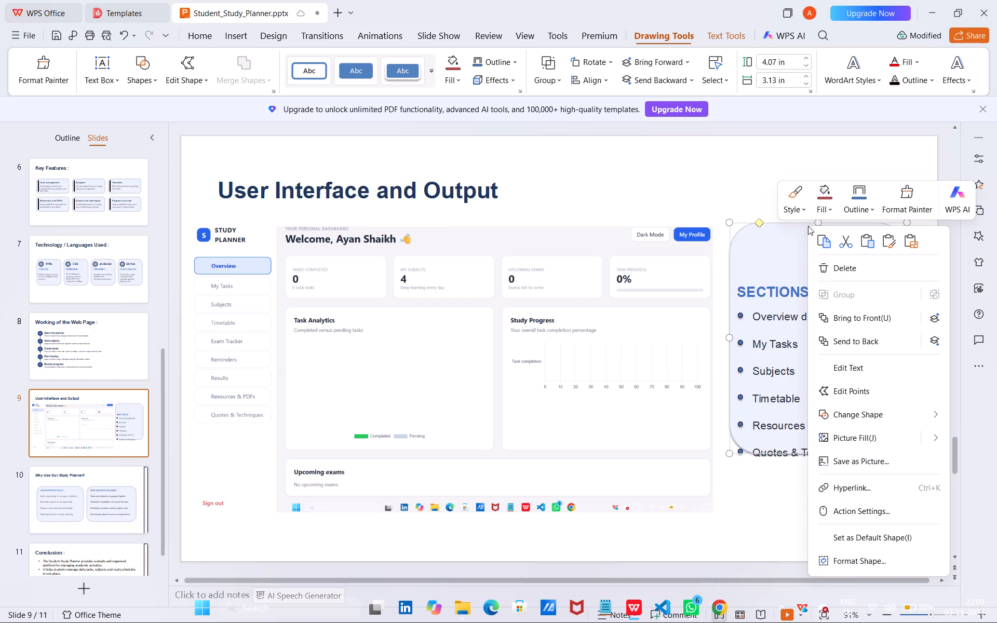
pyautogui.click(732, 159)
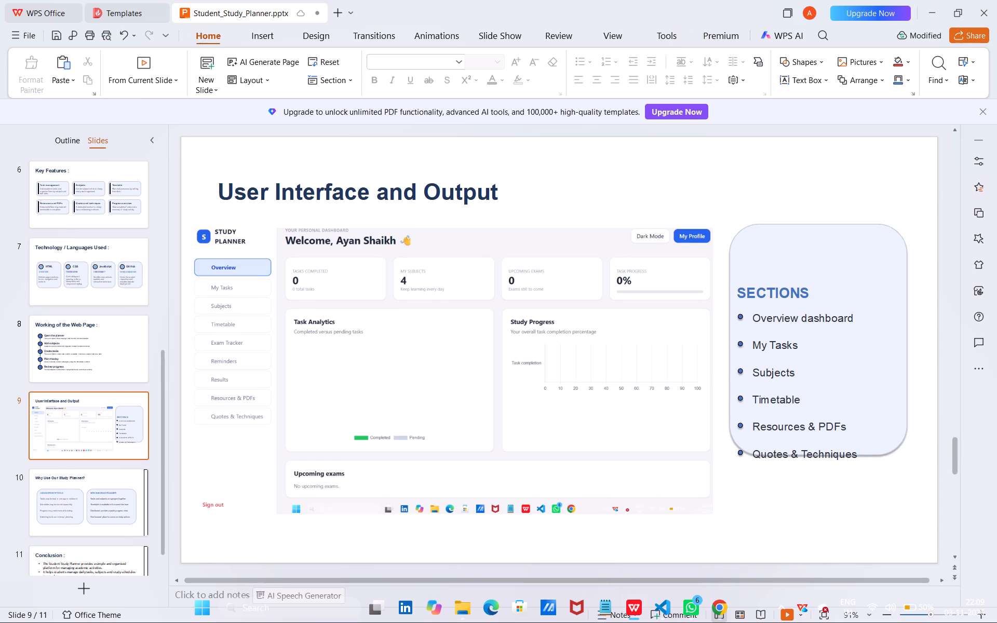
# Stretch the SECTIONS card background down to about 5.05 in high, close to the dashboard picture's bottom edge.
pyautogui.click(818, 446)
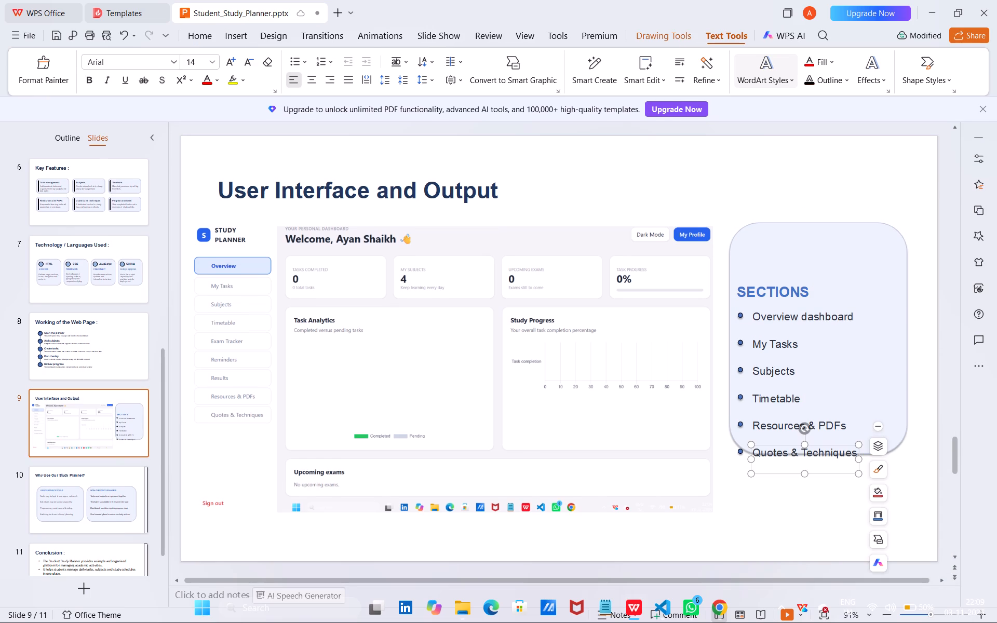
pyautogui.click(828, 408)
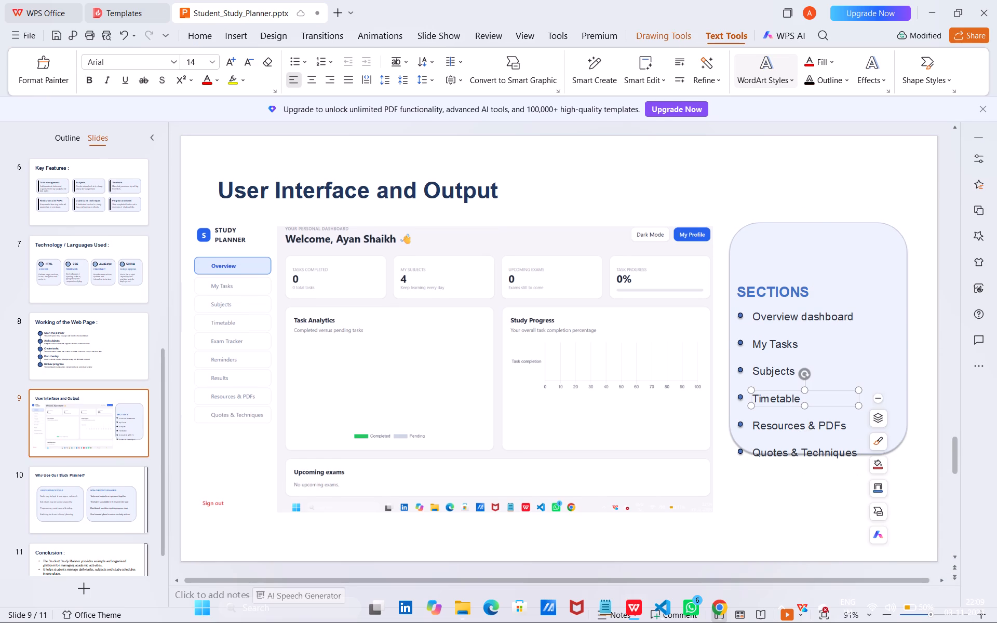
pyautogui.click(896, 354)
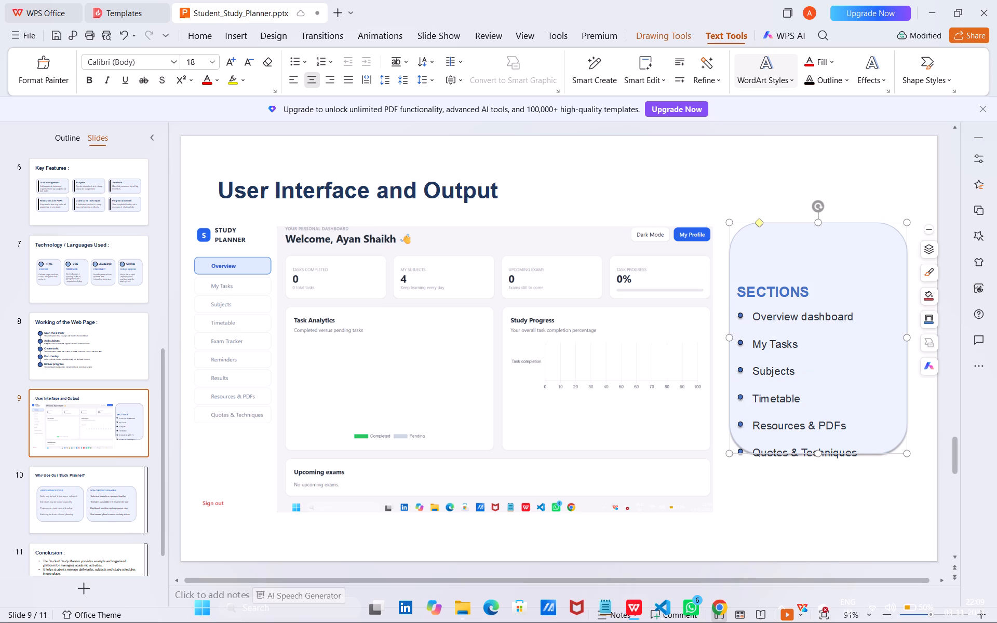
pyautogui.moveTo(818, 456); pyautogui.dragTo(820, 506, button='right')
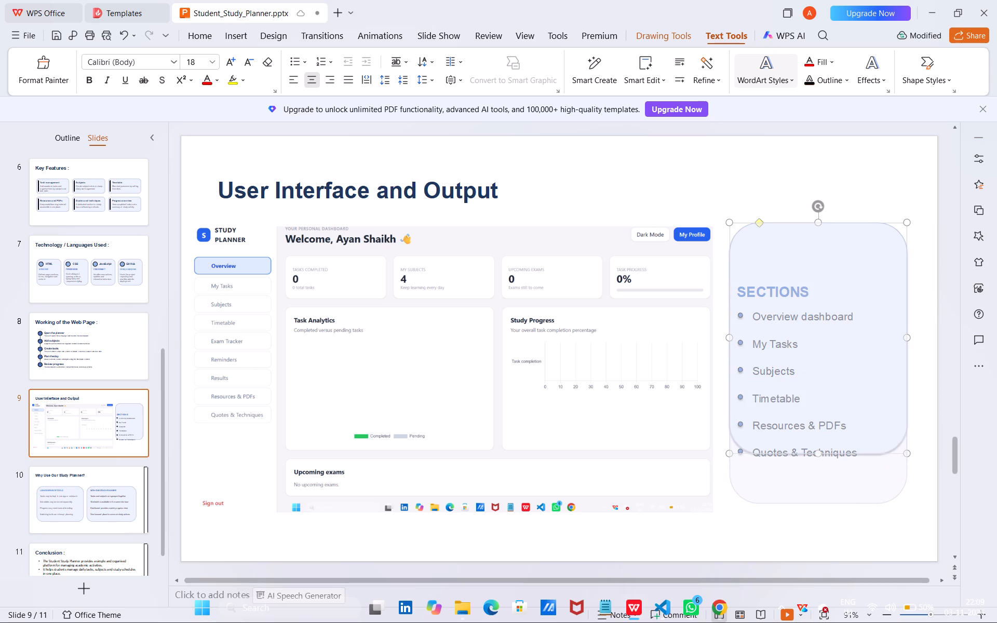
pyautogui.moveTo(820, 506); pyautogui.dragTo(820, 512, button='right')
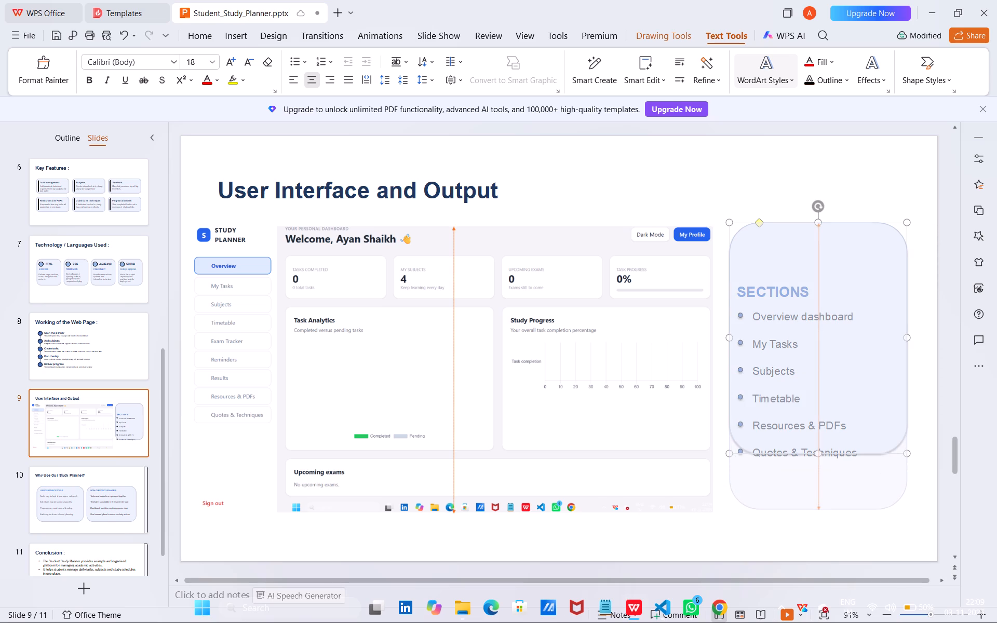
pyautogui.moveTo(820, 512); pyautogui.dragTo(822, 510, button='right')
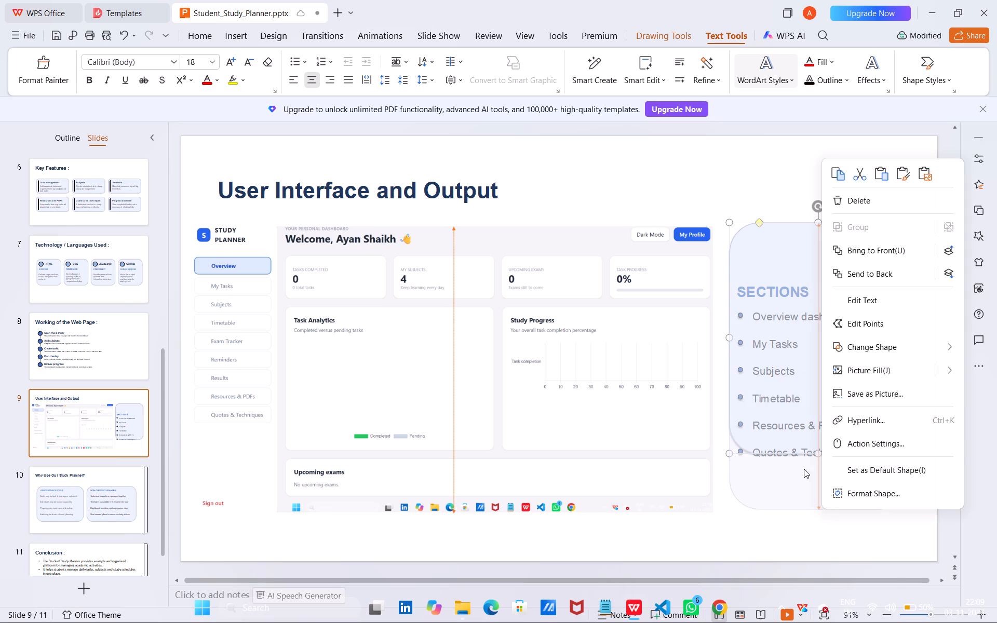
pyautogui.click(690, 150)
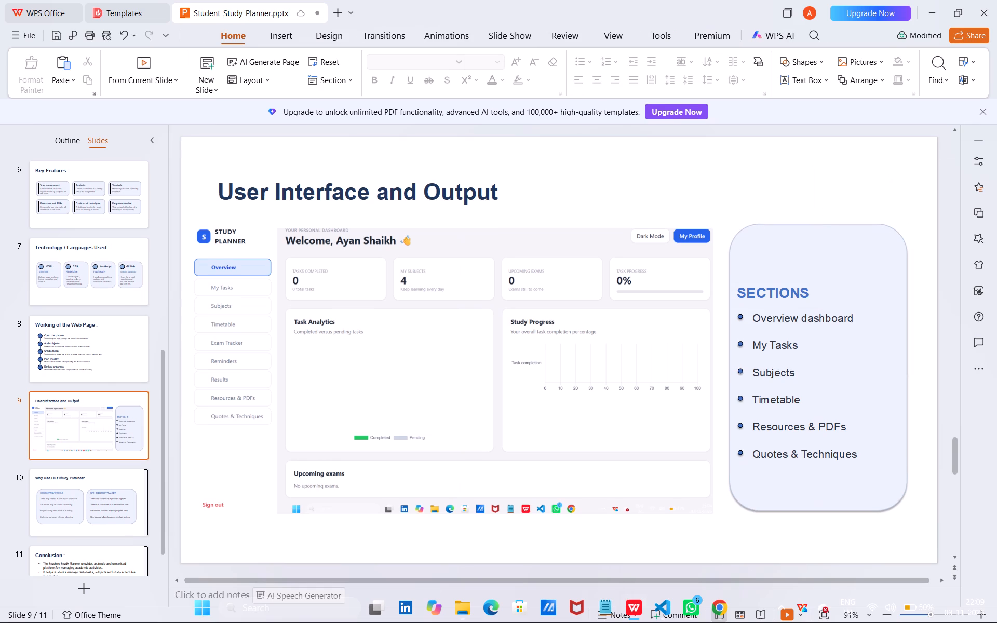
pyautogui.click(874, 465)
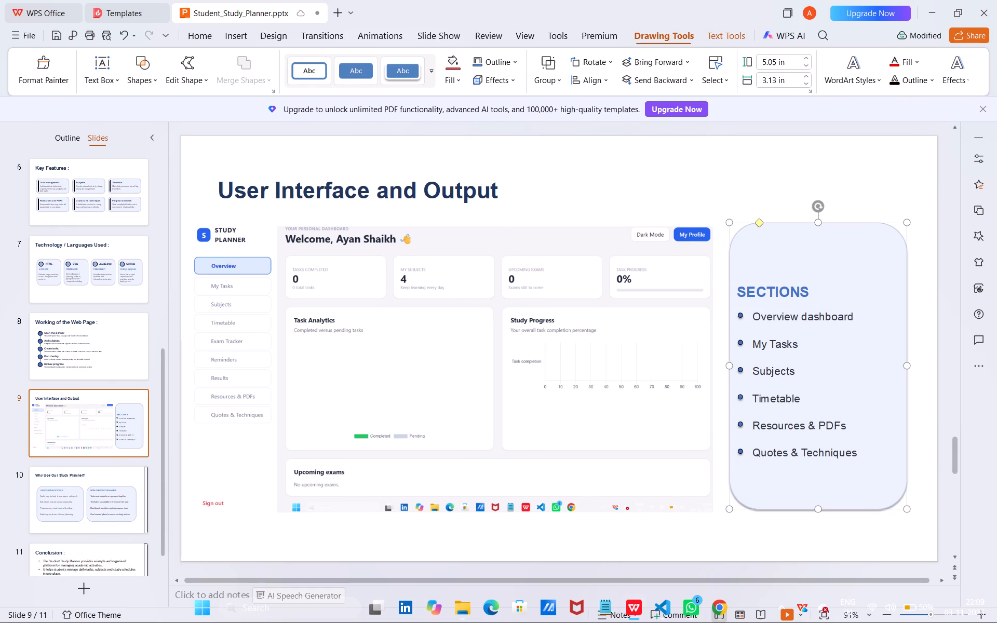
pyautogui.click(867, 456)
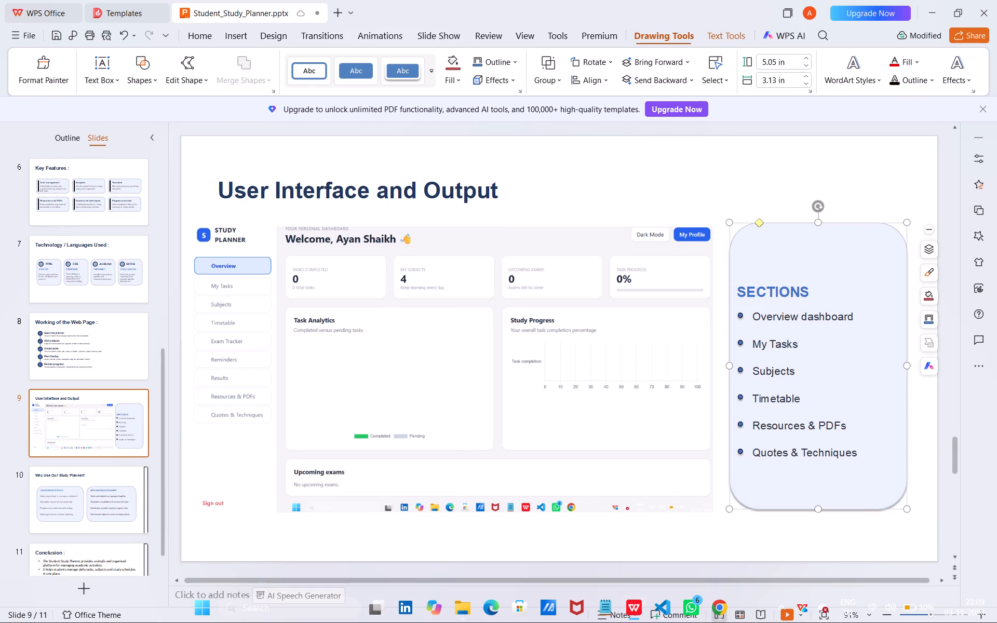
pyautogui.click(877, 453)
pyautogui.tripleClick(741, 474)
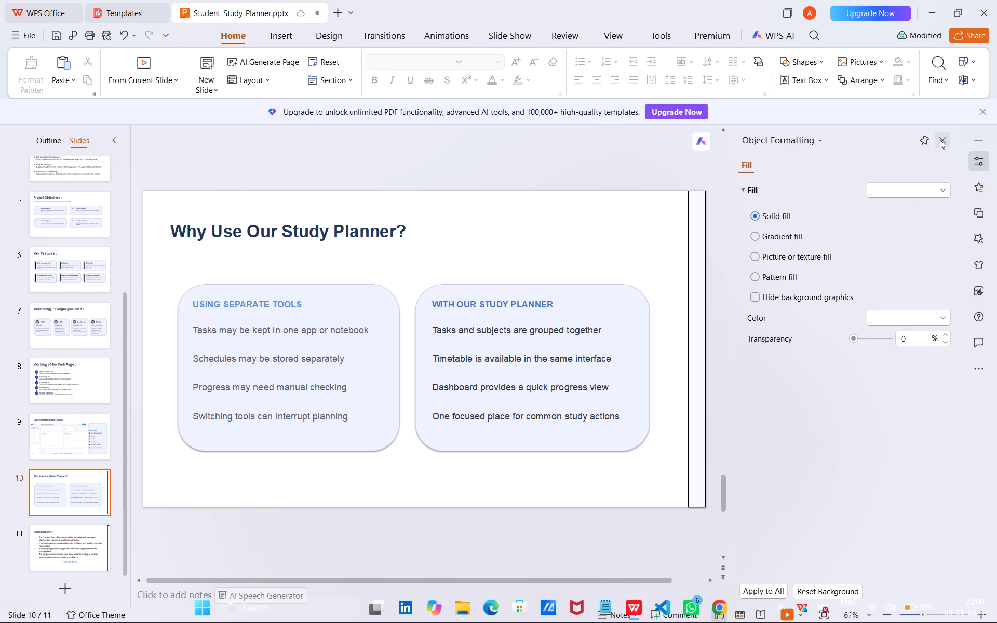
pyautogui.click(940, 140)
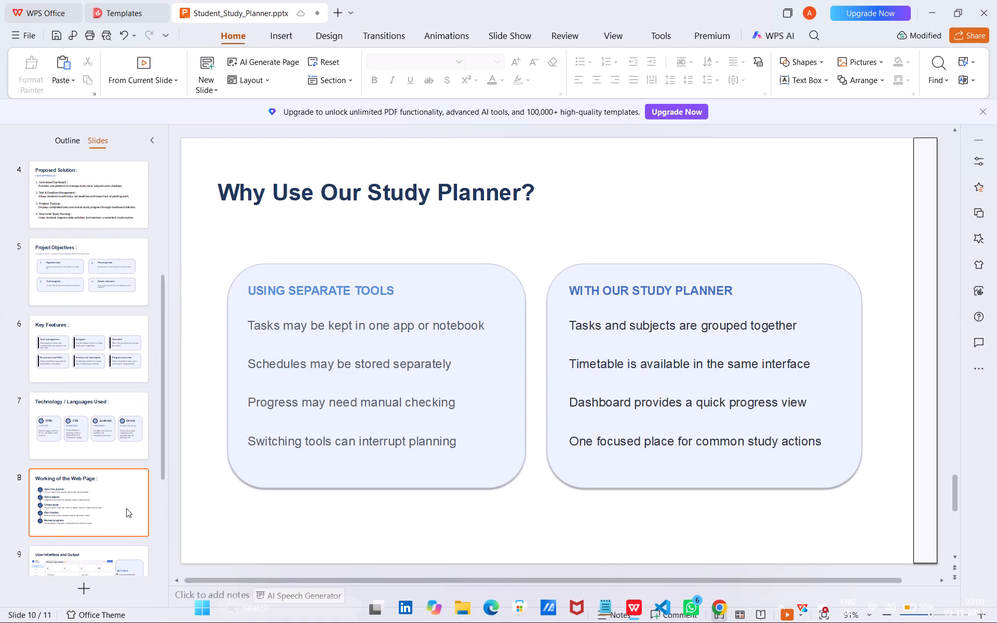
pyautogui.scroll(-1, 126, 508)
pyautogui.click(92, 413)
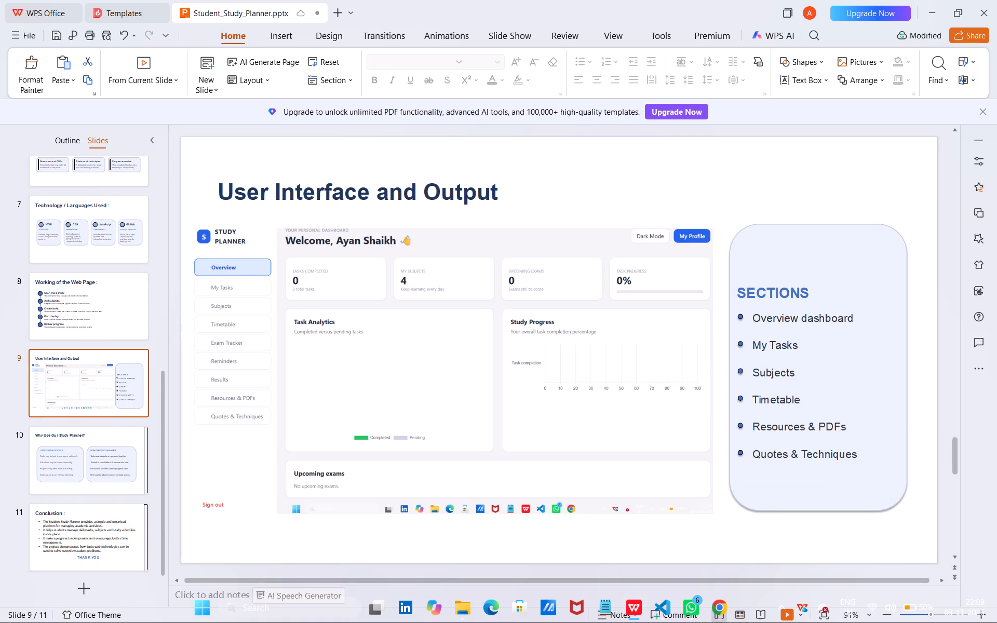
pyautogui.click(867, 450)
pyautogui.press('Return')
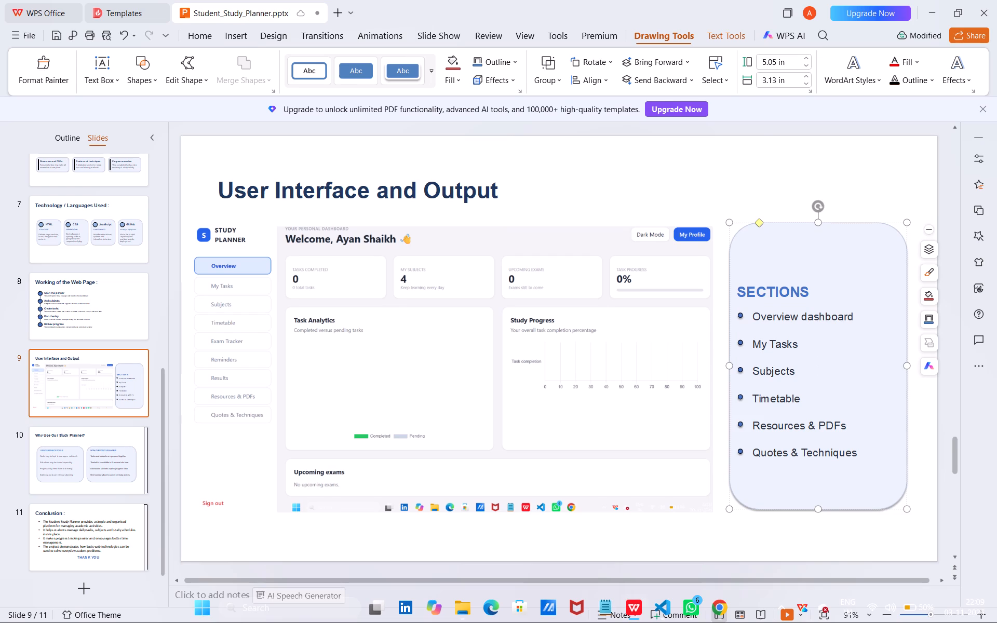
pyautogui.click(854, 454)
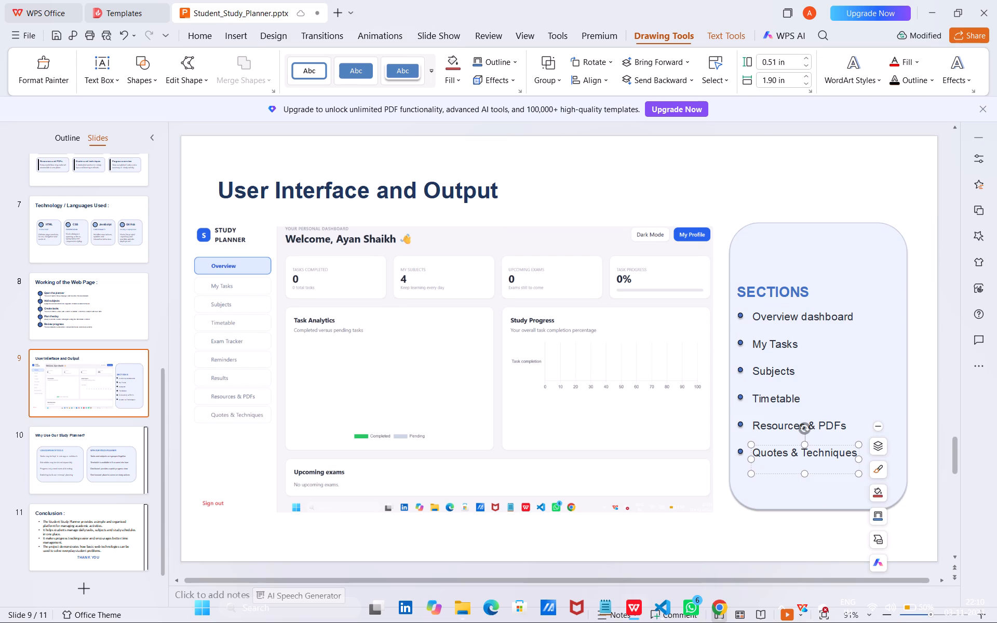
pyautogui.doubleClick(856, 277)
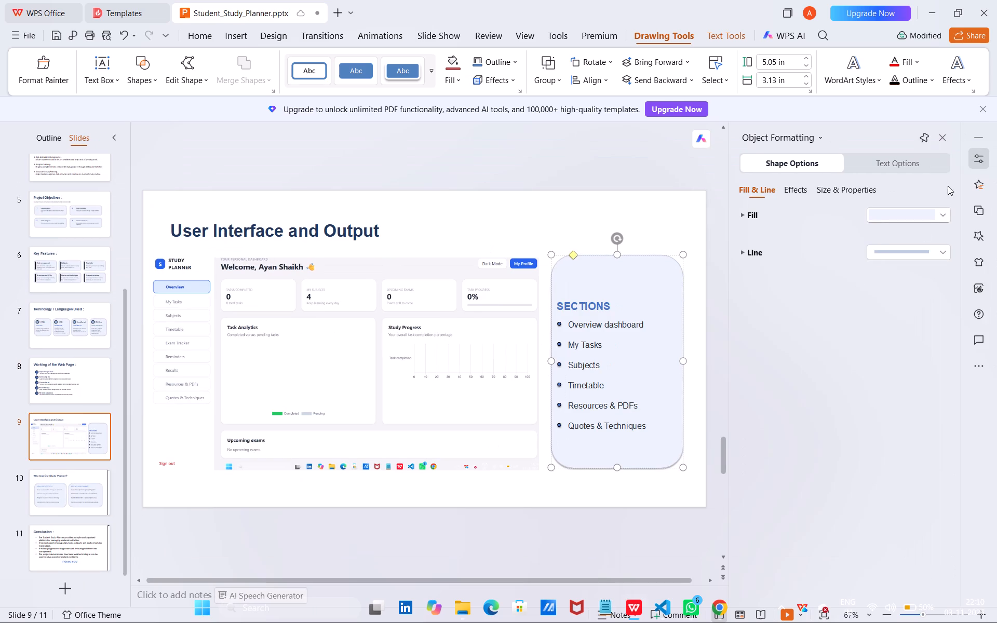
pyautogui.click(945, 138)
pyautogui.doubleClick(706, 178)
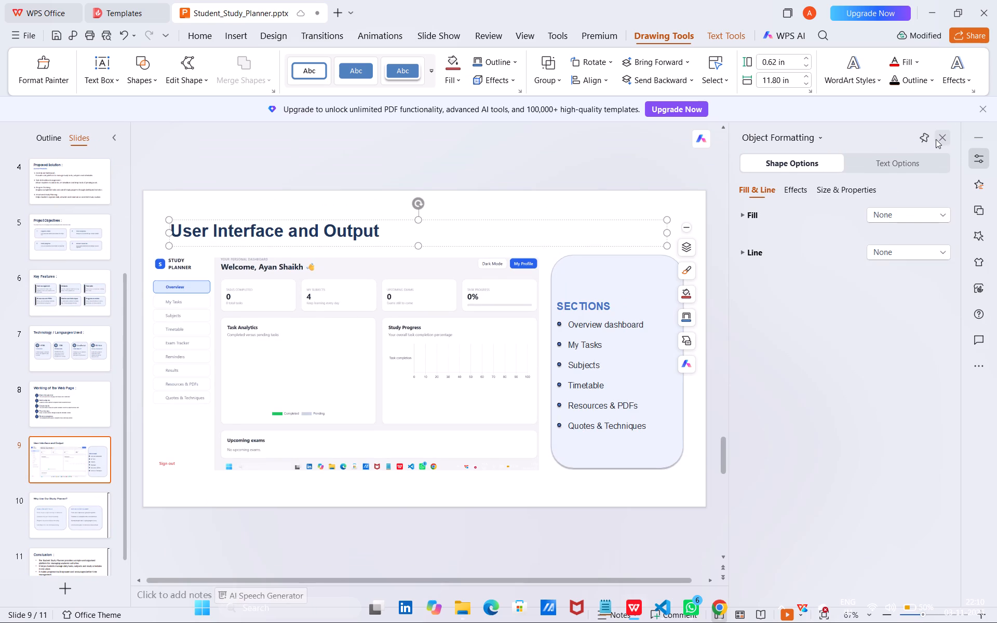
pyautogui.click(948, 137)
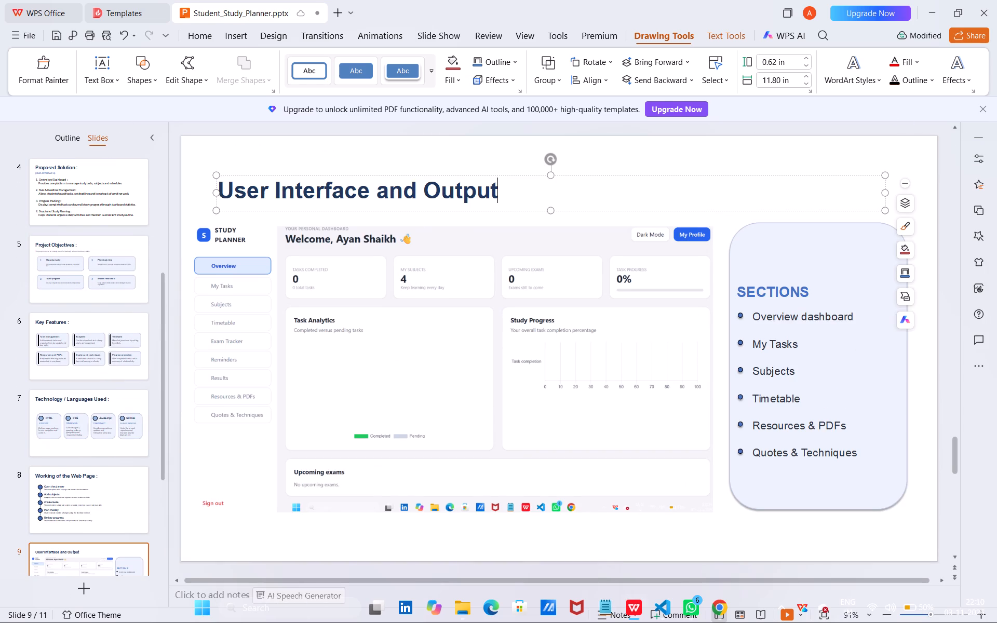
# Paste a copy of the round bullet marker and place it in the blank area above the SECTIONS card.
pyautogui.doubleClick(808, 153)
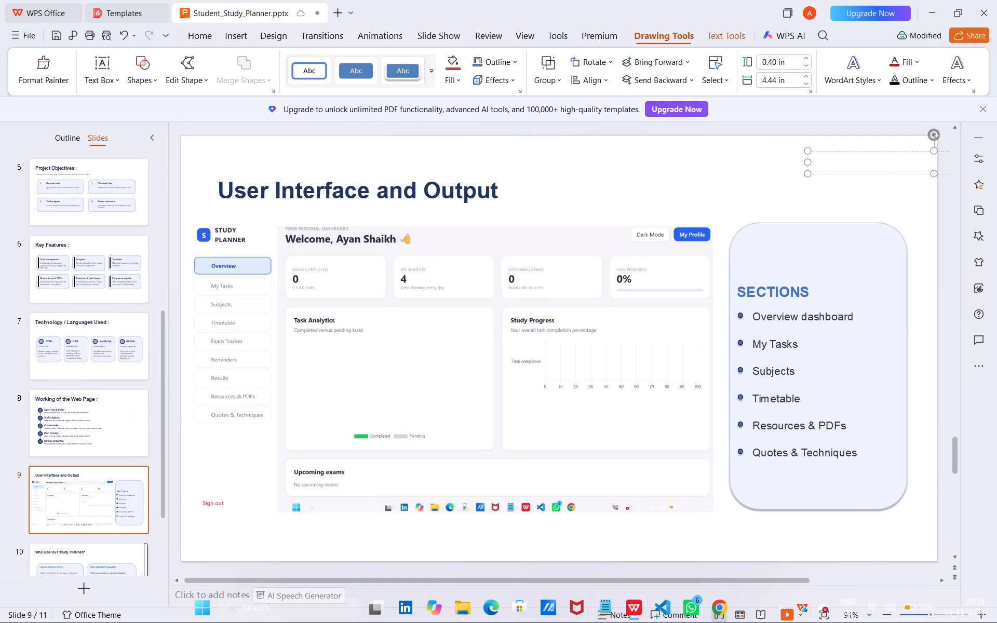
pyautogui.hotkey('ctrl', 'v')
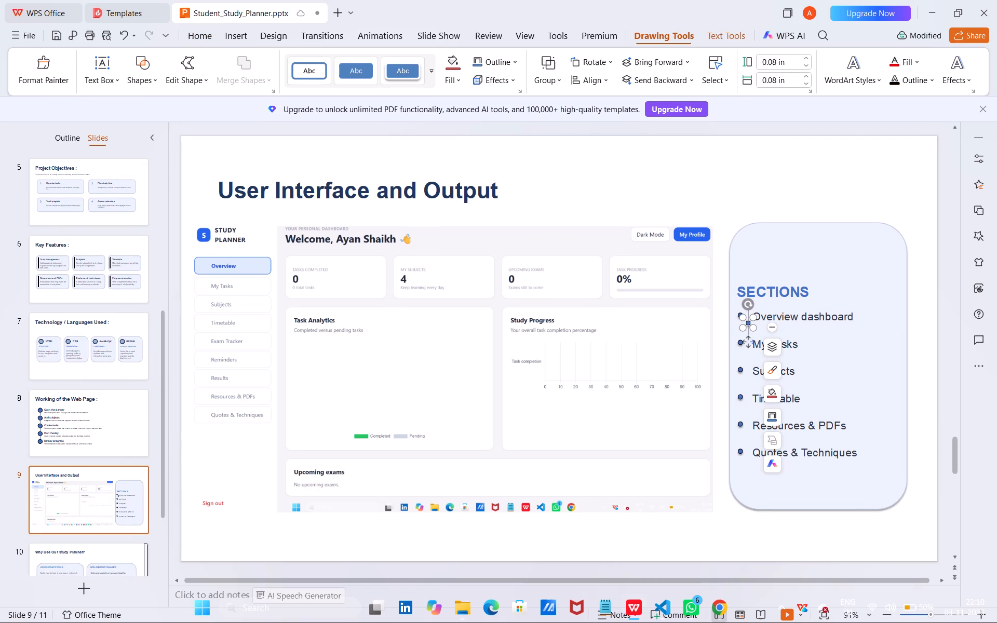
pyautogui.moveTo(752, 322); pyautogui.dragTo(745, 262, button='right')
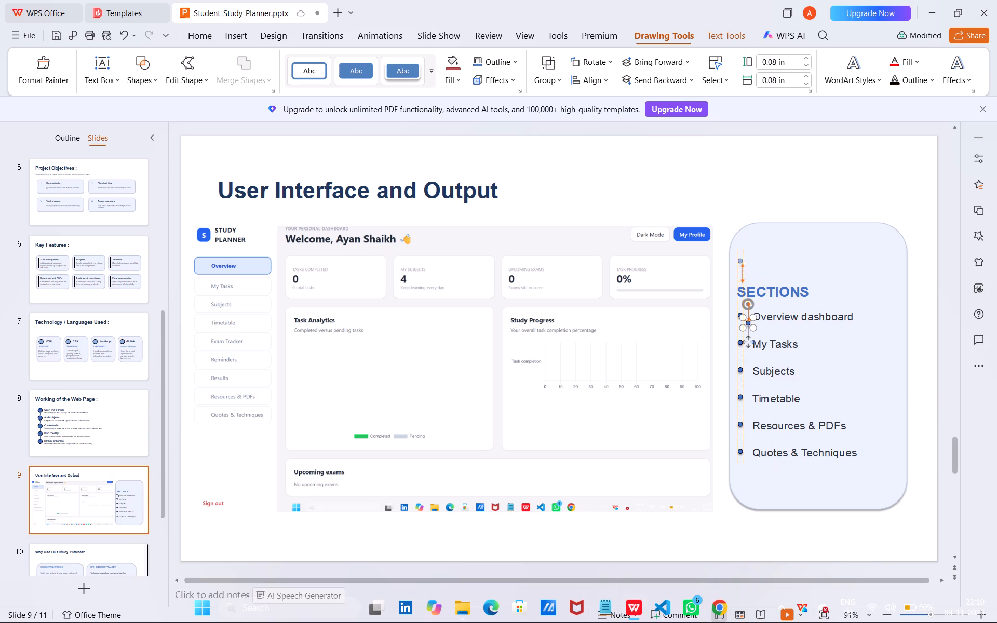
pyautogui.moveTo(745, 262); pyautogui.dragTo(711, 157, button='right')
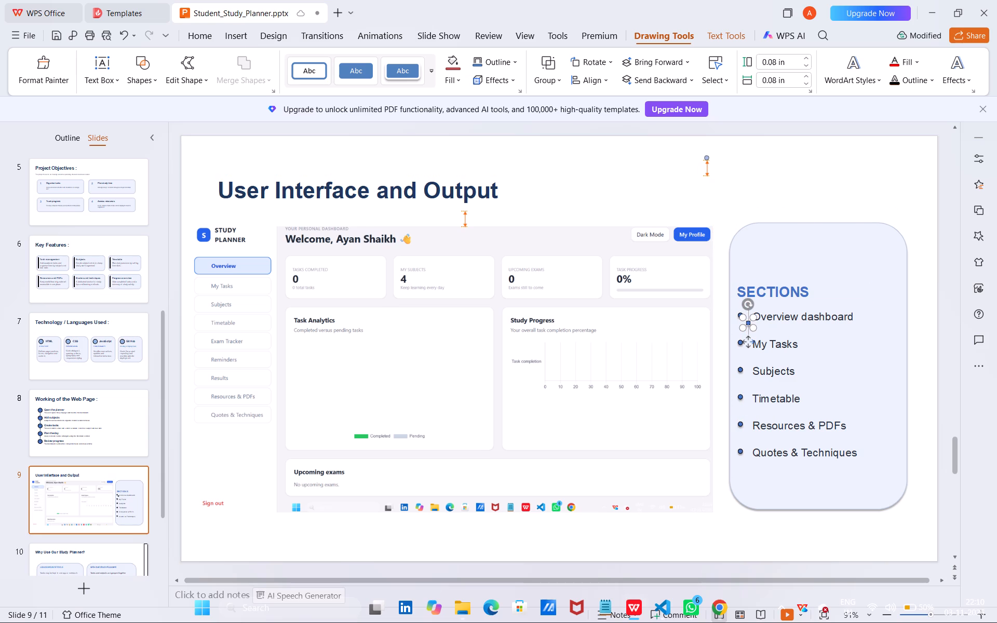
pyautogui.moveTo(711, 157); pyautogui.dragTo(736, 159, button='right')
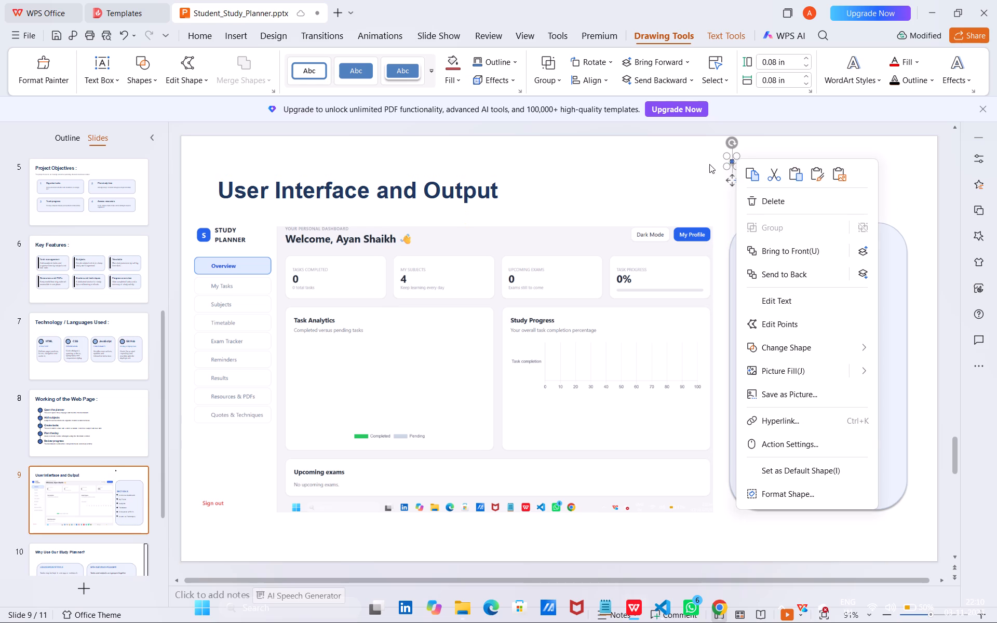
pyautogui.click(706, 164)
# Open the text of the bullet marker above the SECTIONS card for editing and enter a space.
pyautogui.doubleClick(734, 166)
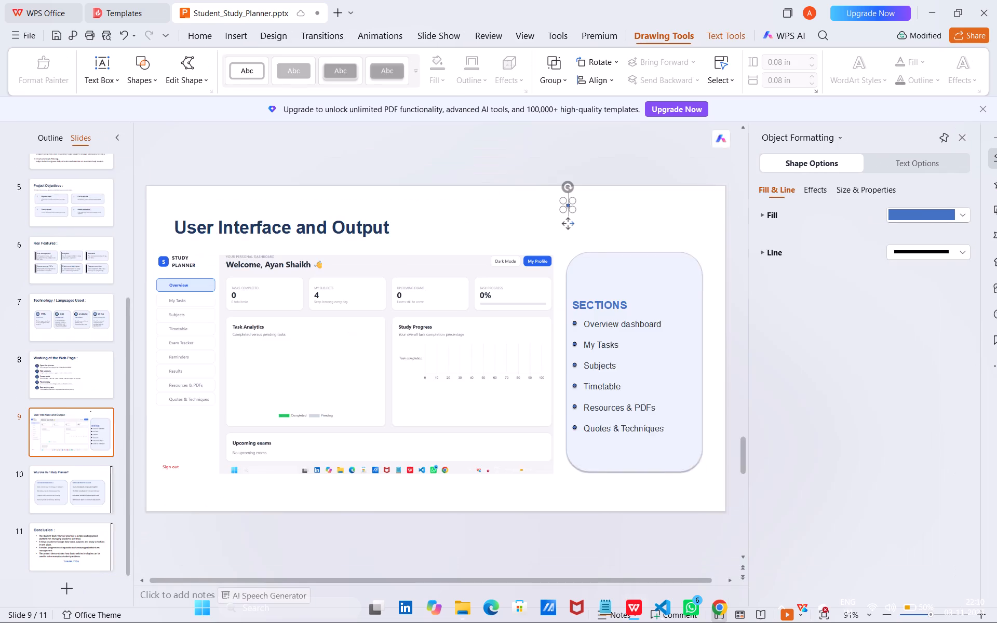
pyautogui.press('space')
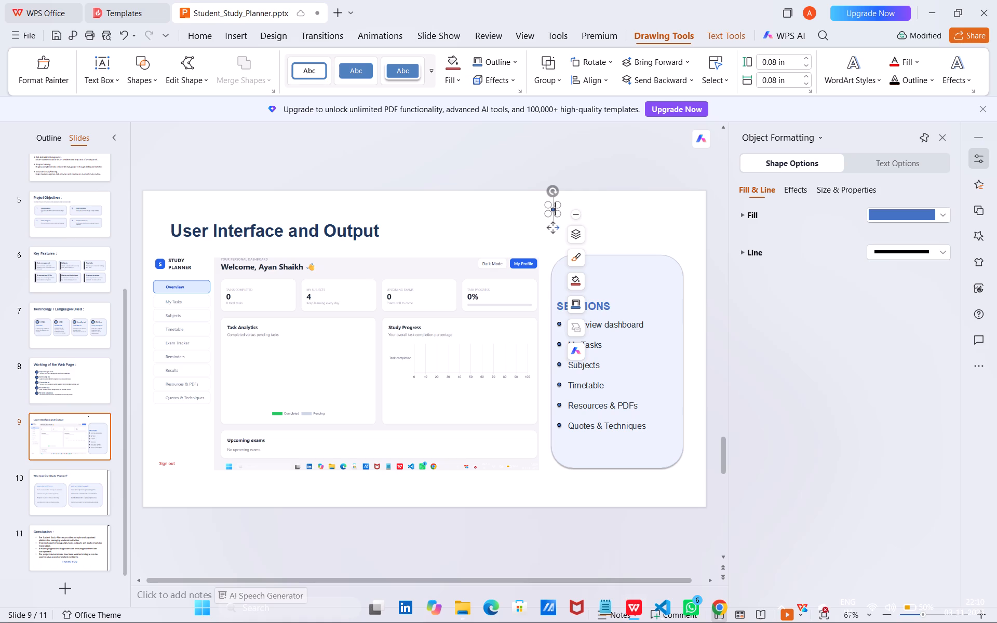
pyautogui.click(940, 141)
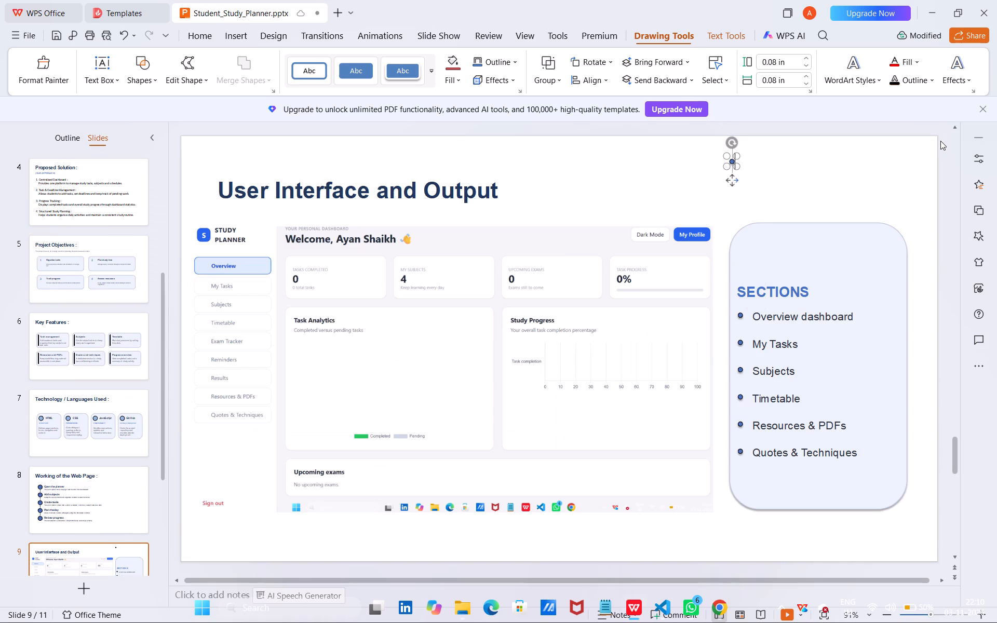
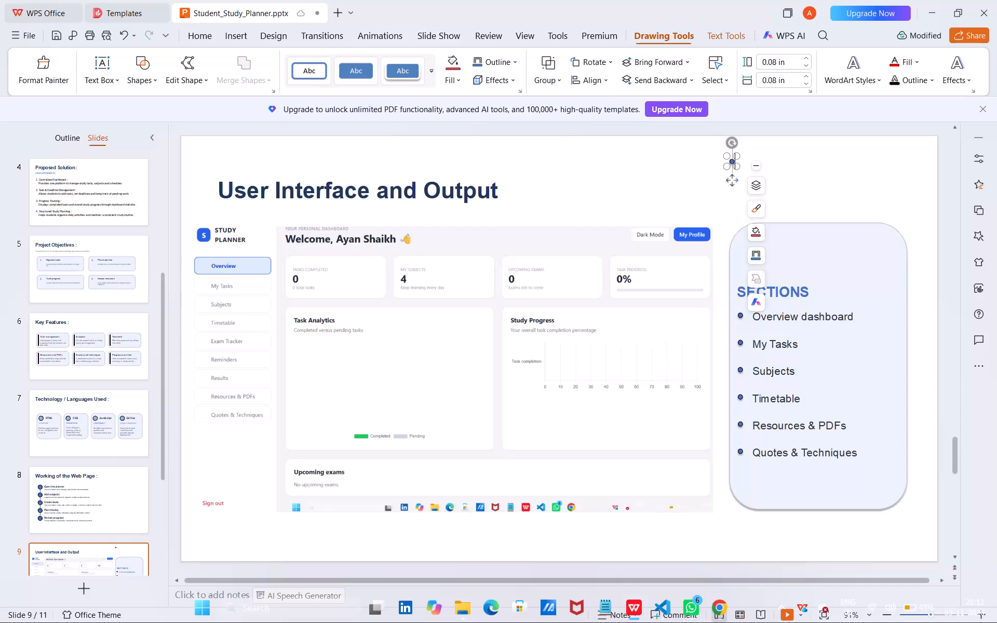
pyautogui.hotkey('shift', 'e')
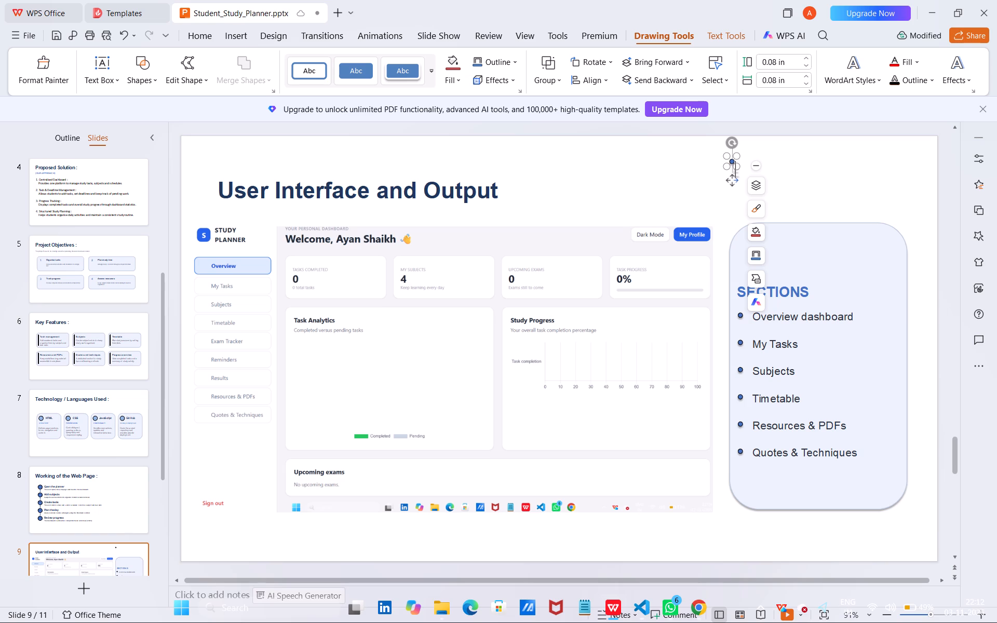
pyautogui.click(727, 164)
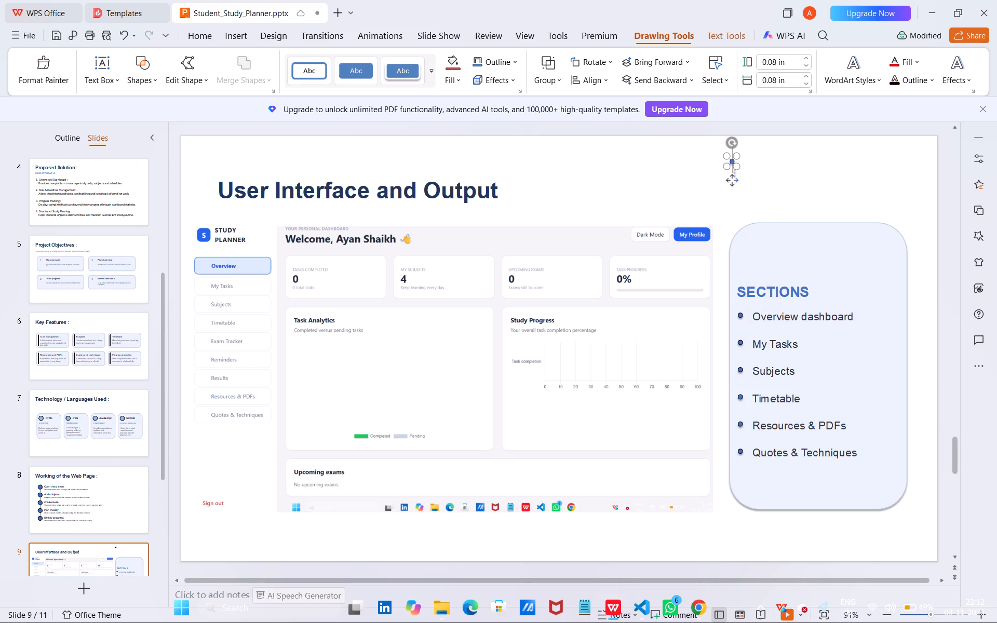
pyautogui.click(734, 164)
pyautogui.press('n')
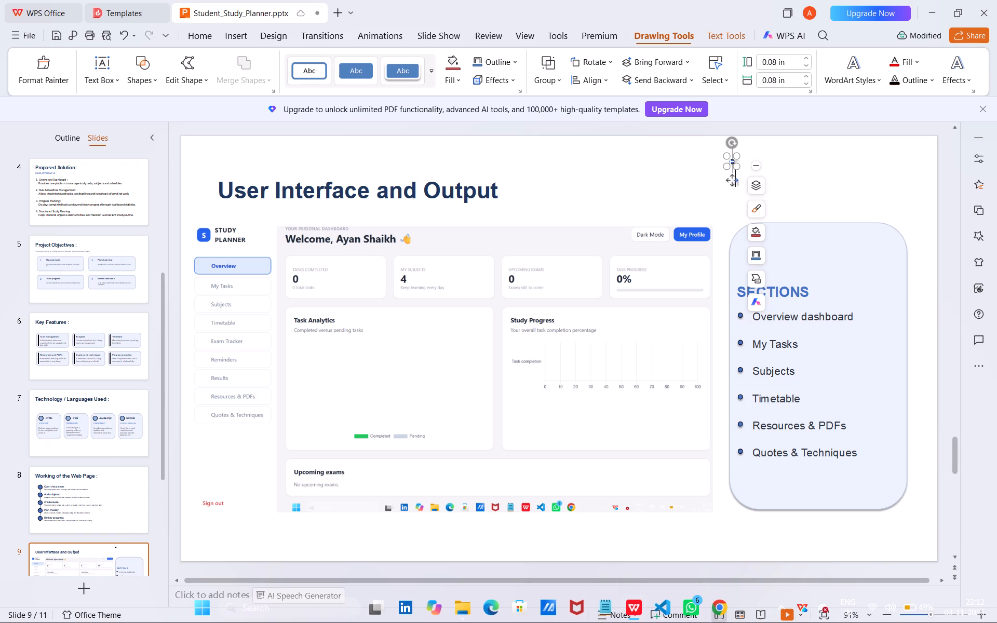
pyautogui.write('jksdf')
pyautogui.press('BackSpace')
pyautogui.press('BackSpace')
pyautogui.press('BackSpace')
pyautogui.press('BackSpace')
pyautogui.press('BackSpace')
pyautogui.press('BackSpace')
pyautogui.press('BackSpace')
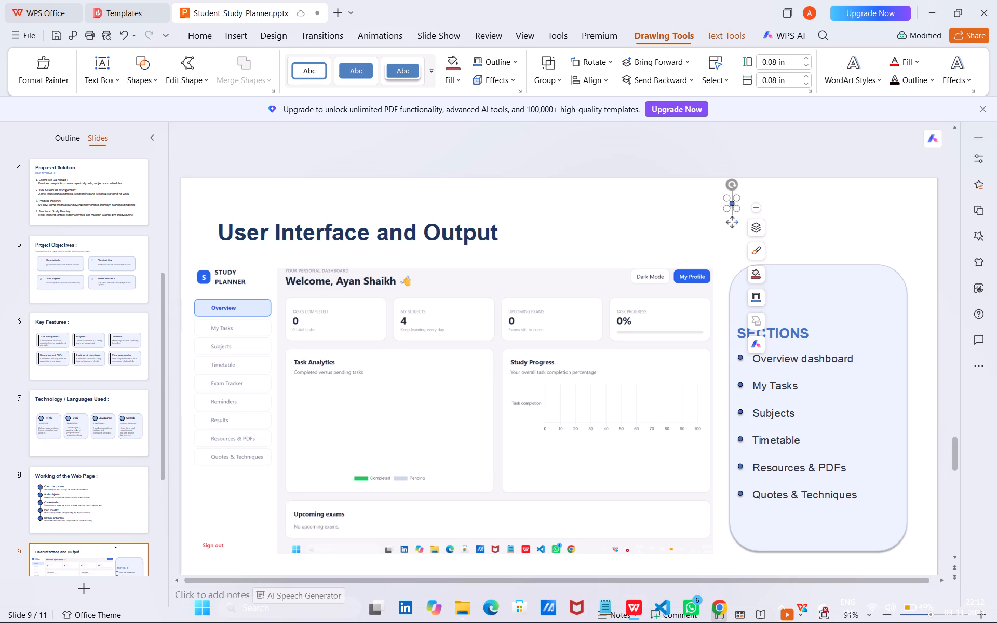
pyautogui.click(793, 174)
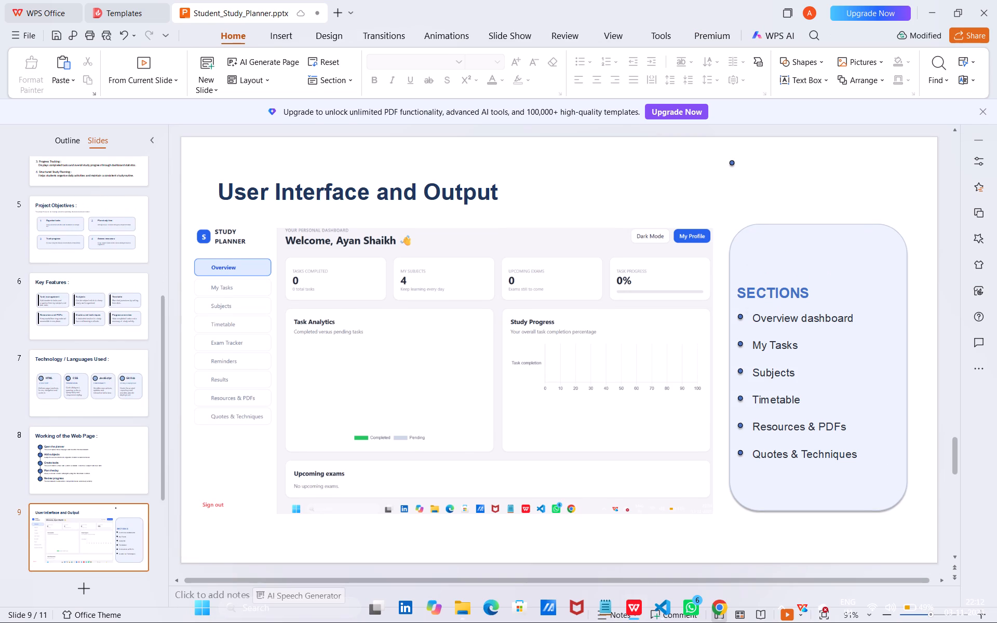
# Add a text box reading "Exam Tracker" in the blank area above the SECTIONS card, beside the bullet marker.
pyautogui.doubleClick(783, 163)
pyautogui.hotkey('shift', 'e')
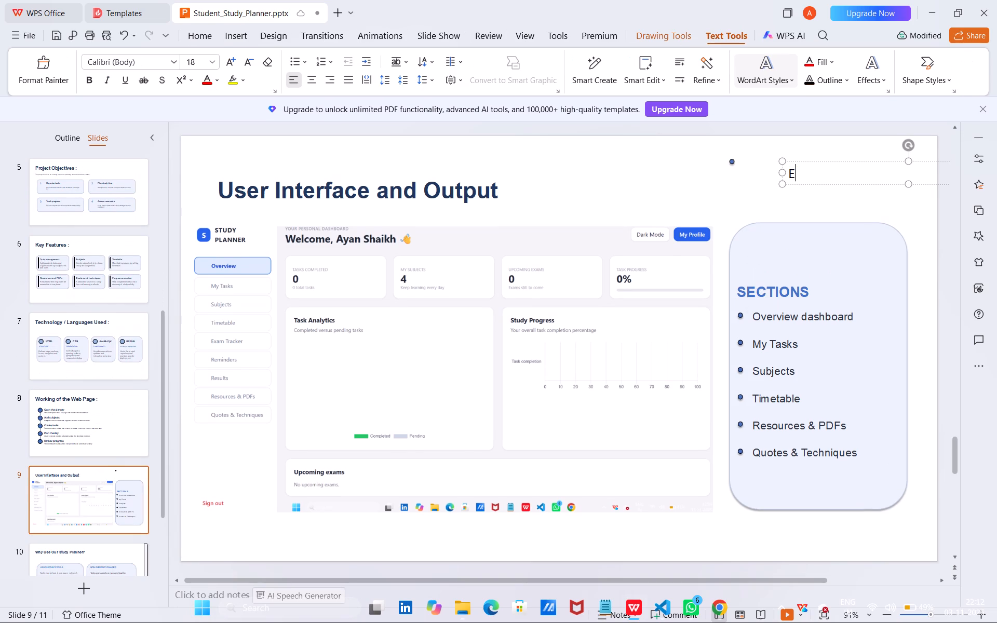
pyautogui.write('xam')
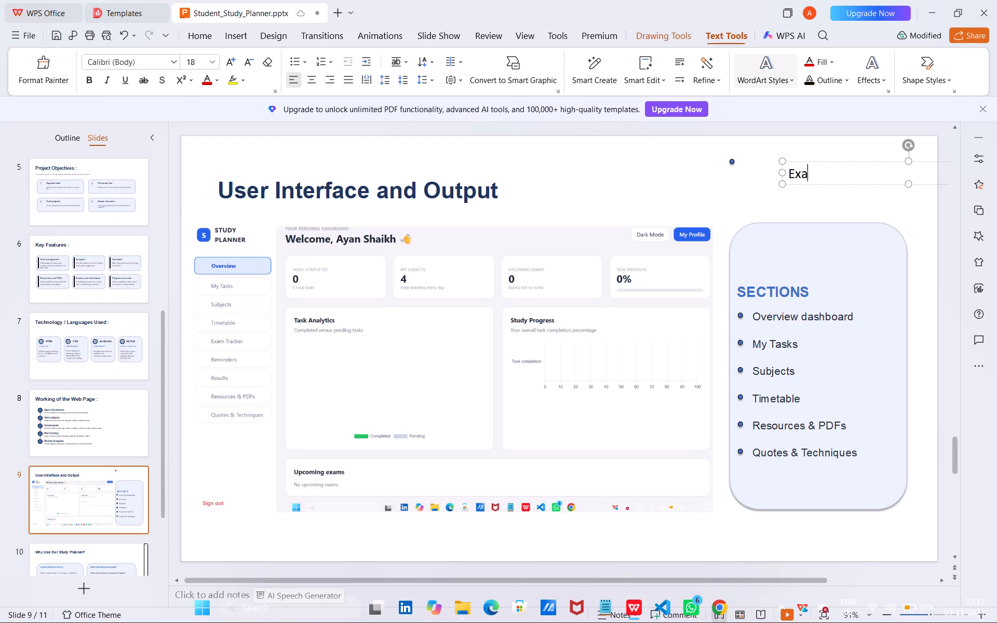
pyautogui.press('space')
pyautogui.write('Trach')
pyautogui.press('BackSpace')
pyautogui.write('ker')
# Narrow the "Exam Tracker" text box so it just fits its text on one line.
pyautogui.moveTo(910, 175); pyautogui.dragTo(790, 190)
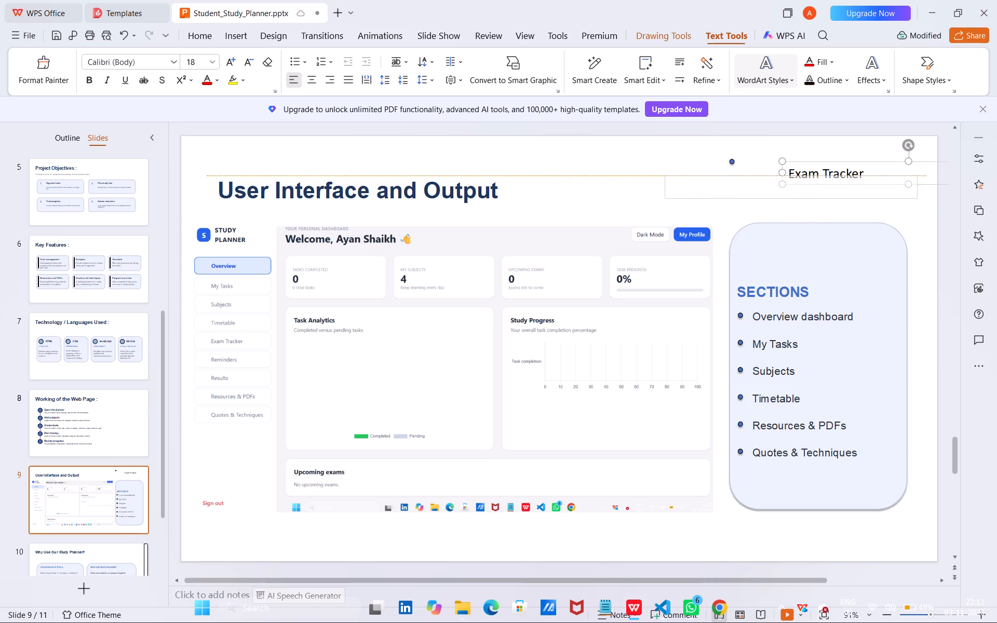
pyautogui.moveTo(790, 190); pyautogui.dragTo(787, 192)
pyautogui.moveTo(910, 187); pyautogui.dragTo(746, 193)
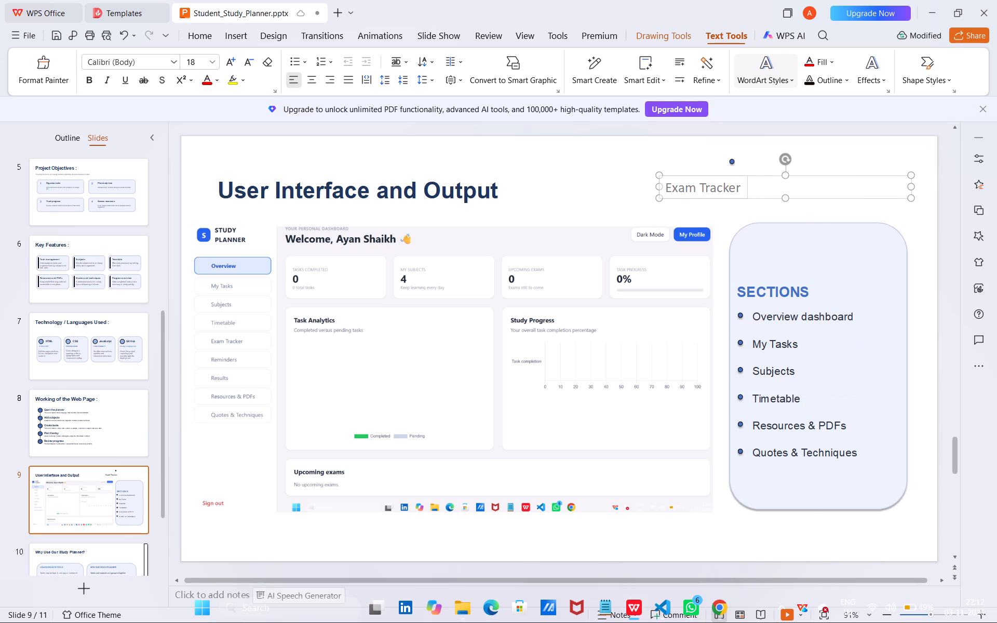
pyautogui.moveTo(746, 193); pyautogui.dragTo(745, 194)
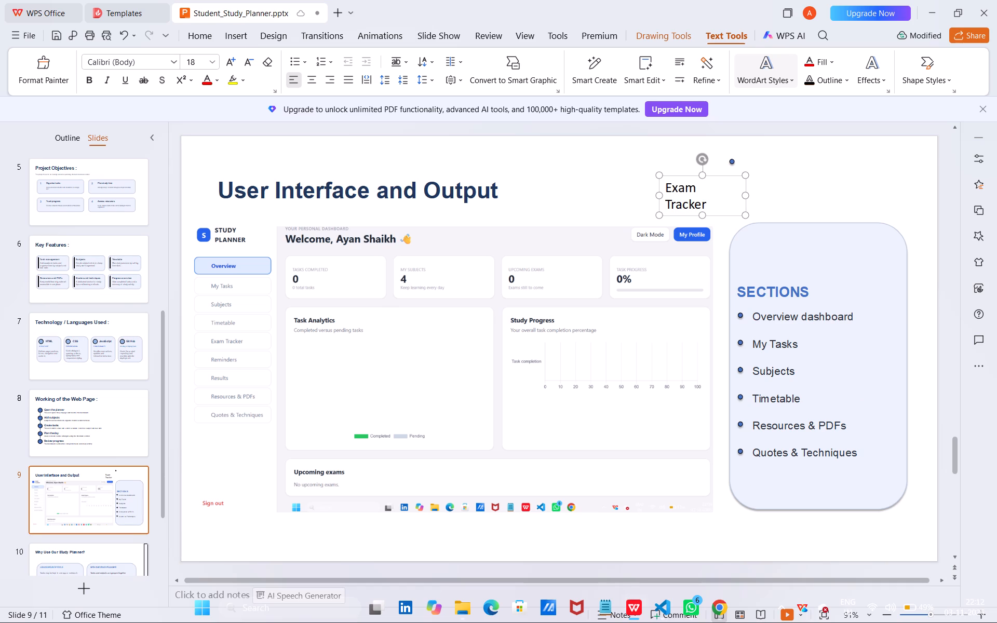
pyautogui.moveTo(745, 194); pyautogui.dragTo(752, 197, button='right')
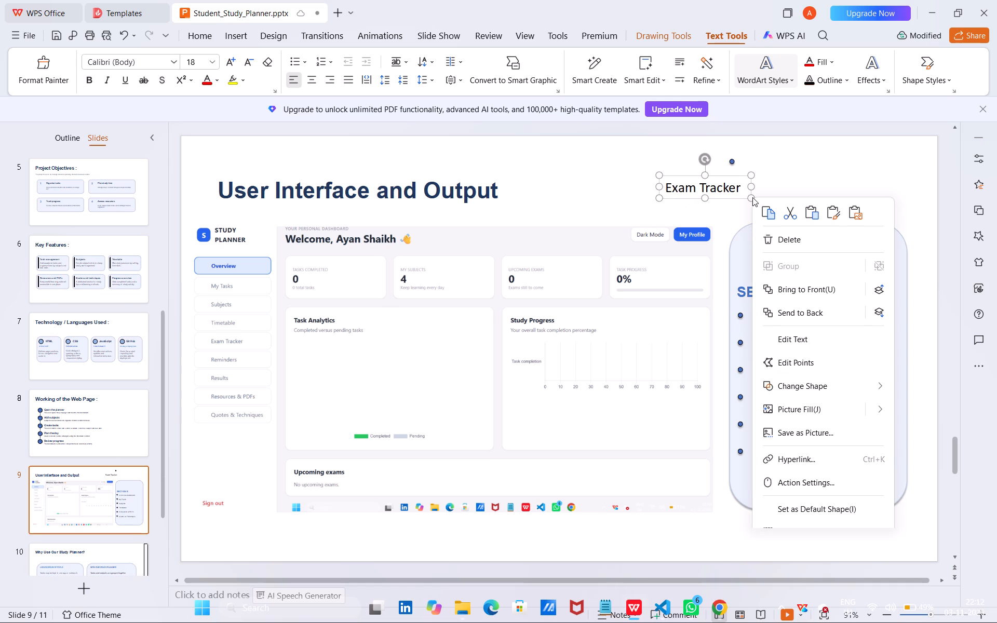
pyautogui.click(692, 174)
# Move the "Exam Tracker" text box into the SECTIONS card, directly below the "Quotes & Techniques" entry.
pyautogui.moveTo(692, 174); pyautogui.dragTo(802, 465)
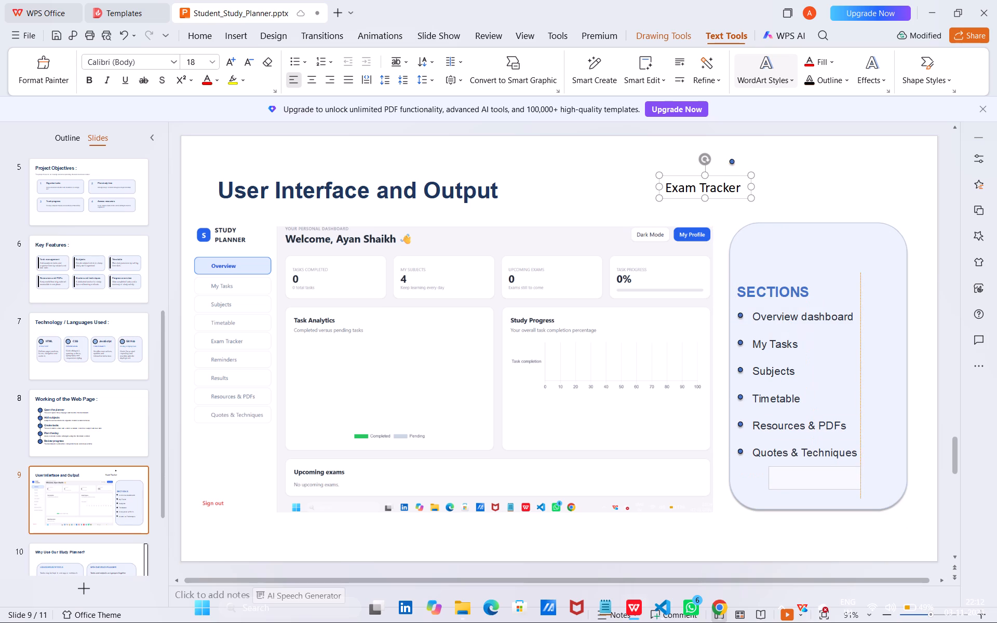
pyautogui.moveTo(802, 465); pyautogui.dragTo(789, 465)
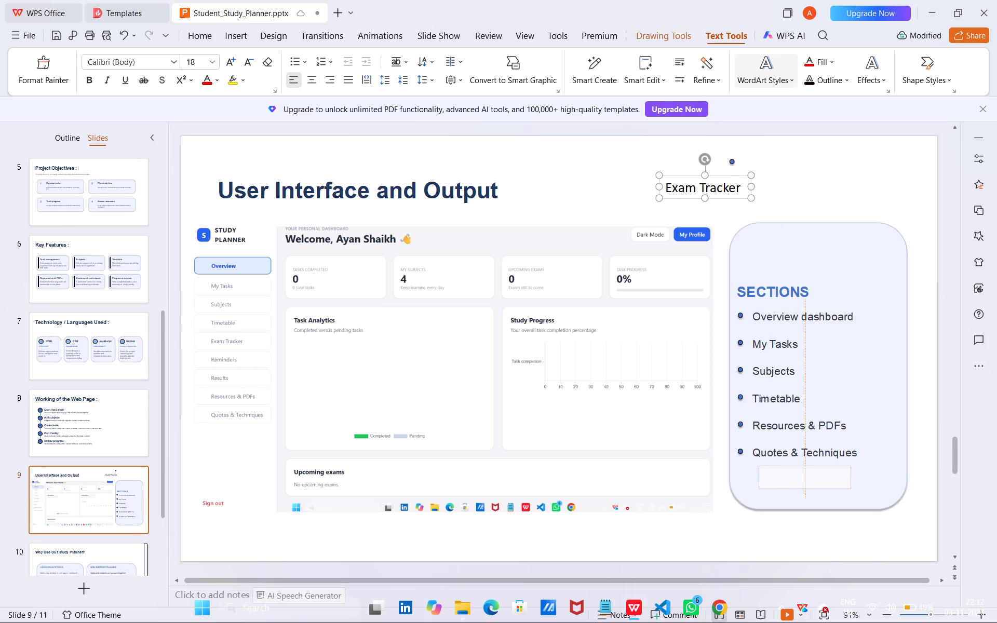
pyautogui.moveTo(789, 465); pyautogui.dragTo(789, 464)
pyautogui.moveTo(789, 464); pyautogui.dragTo(785, 464)
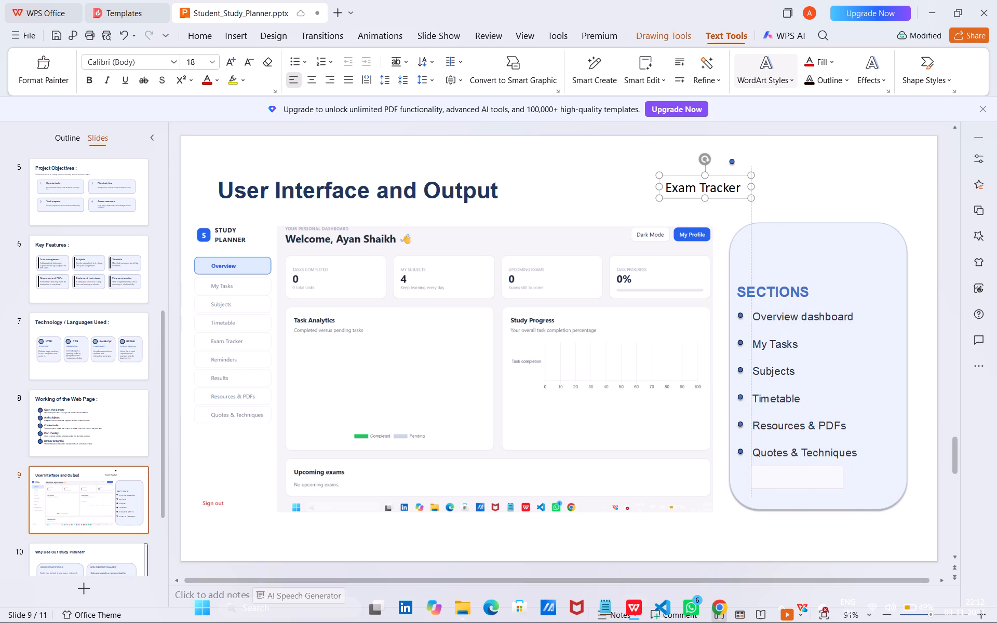
pyautogui.moveTo(785, 464); pyautogui.dragTo(784, 464)
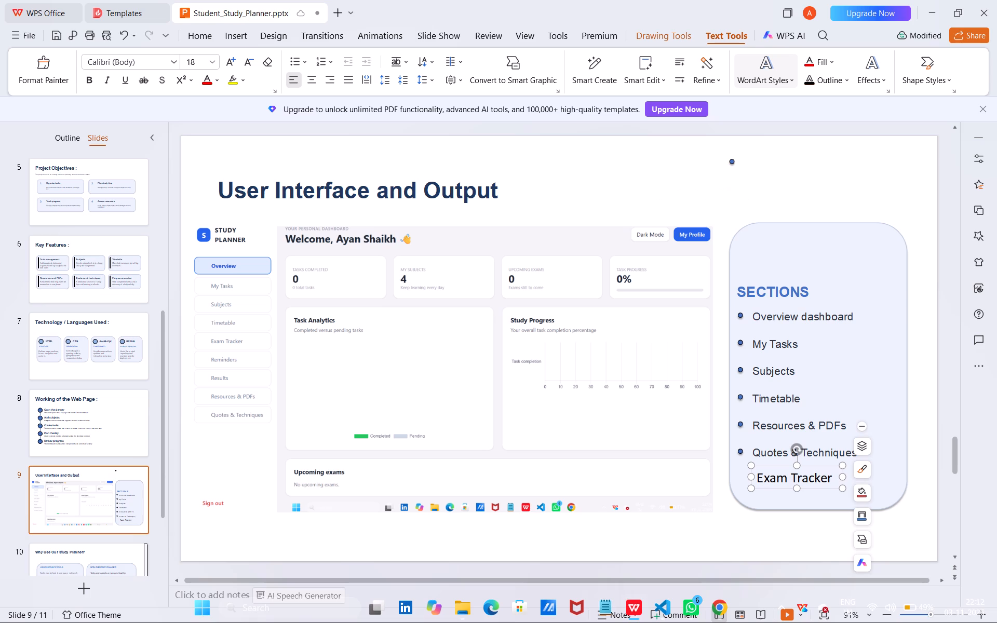
# Move the spare round bullet marker down into the SECTIONS card, just in front of "Exam Tracker".
pyautogui.moveTo(731, 164); pyautogui.dragTo(763, 493)
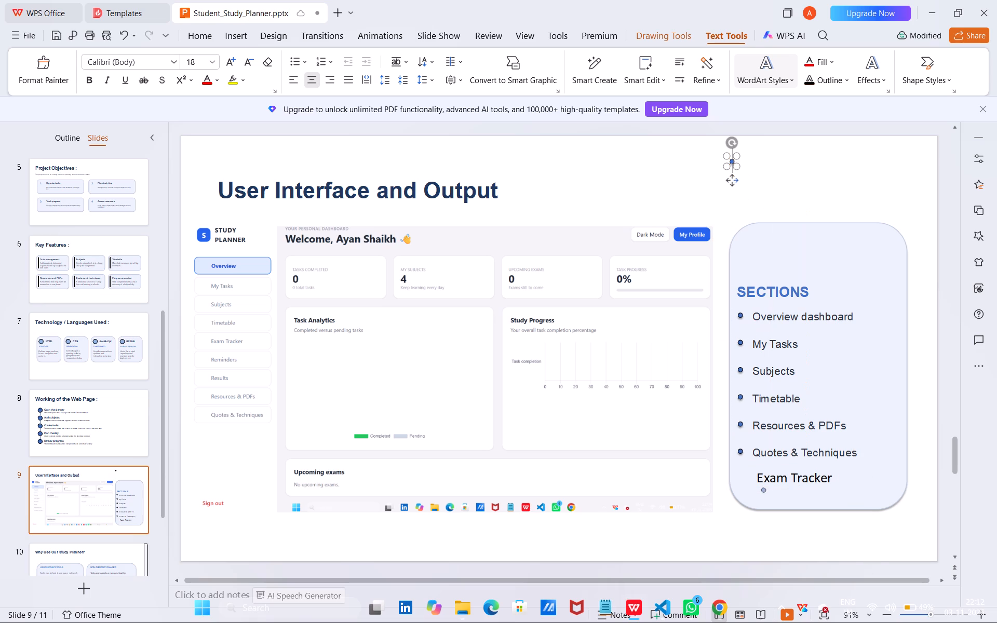
pyautogui.moveTo(763, 493); pyautogui.dragTo(745, 479)
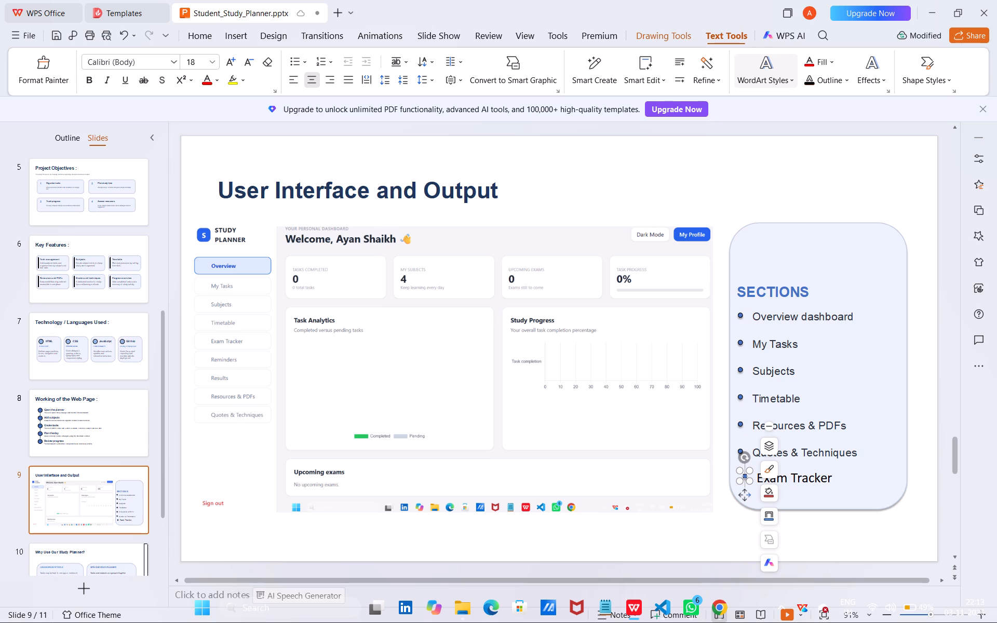
pyautogui.click(810, 155)
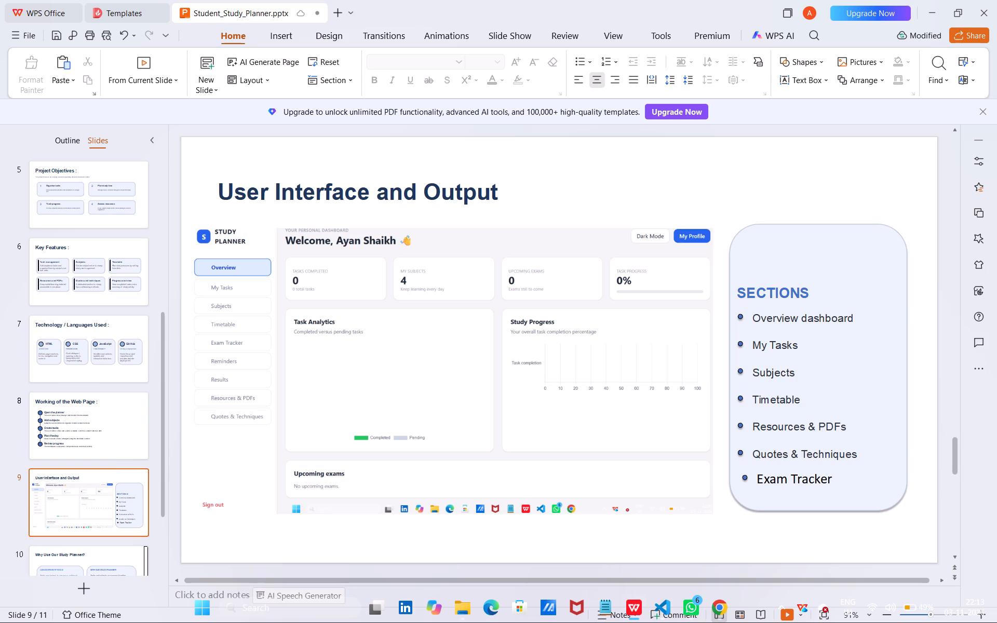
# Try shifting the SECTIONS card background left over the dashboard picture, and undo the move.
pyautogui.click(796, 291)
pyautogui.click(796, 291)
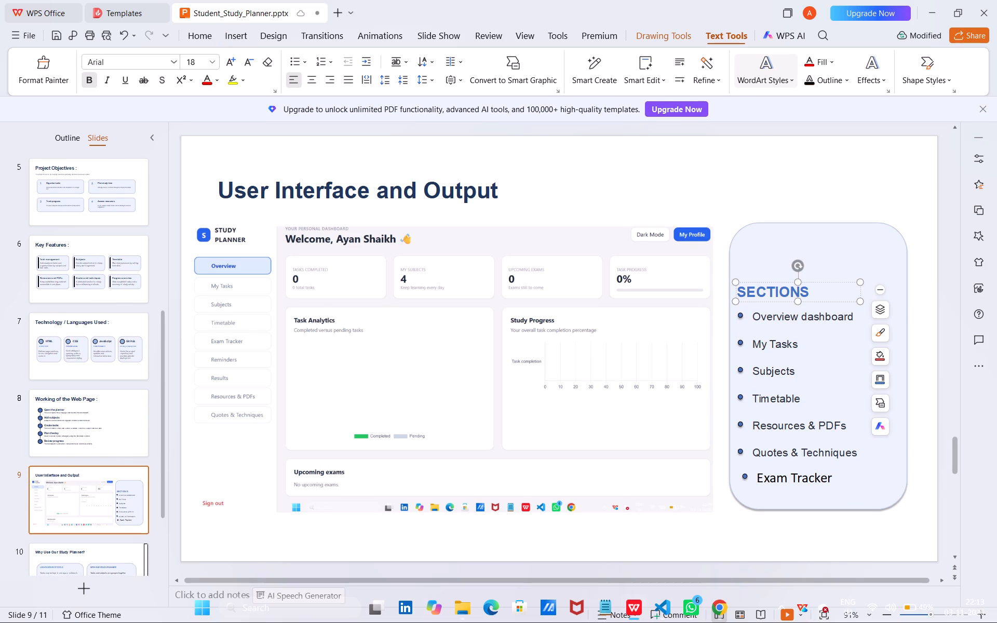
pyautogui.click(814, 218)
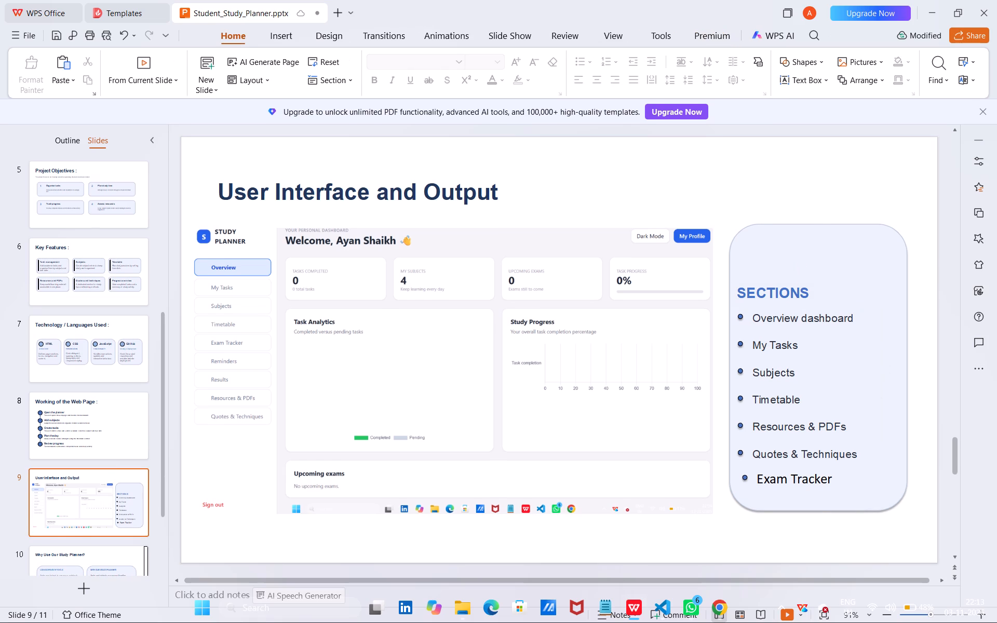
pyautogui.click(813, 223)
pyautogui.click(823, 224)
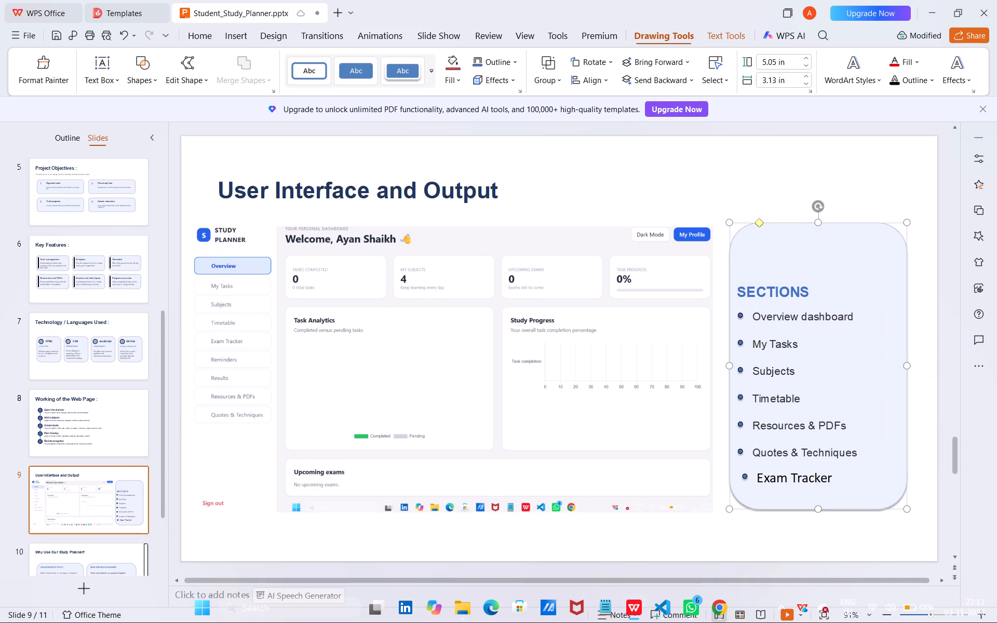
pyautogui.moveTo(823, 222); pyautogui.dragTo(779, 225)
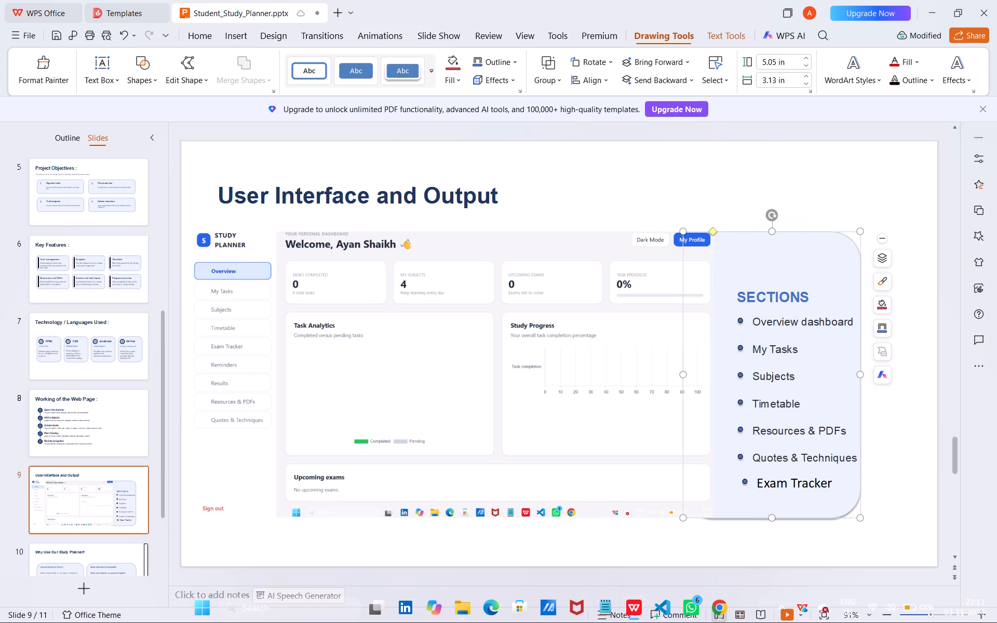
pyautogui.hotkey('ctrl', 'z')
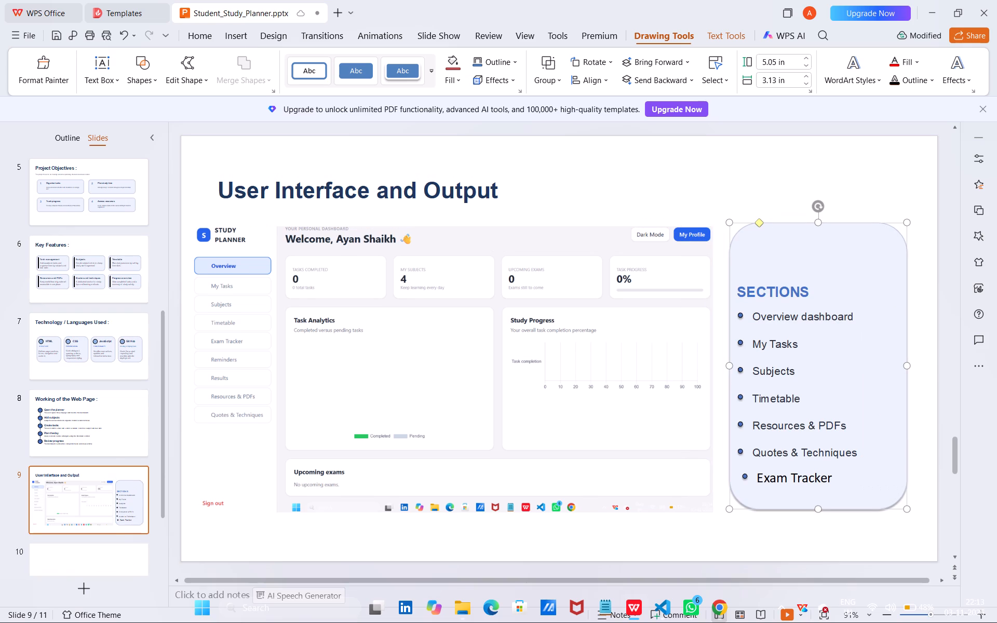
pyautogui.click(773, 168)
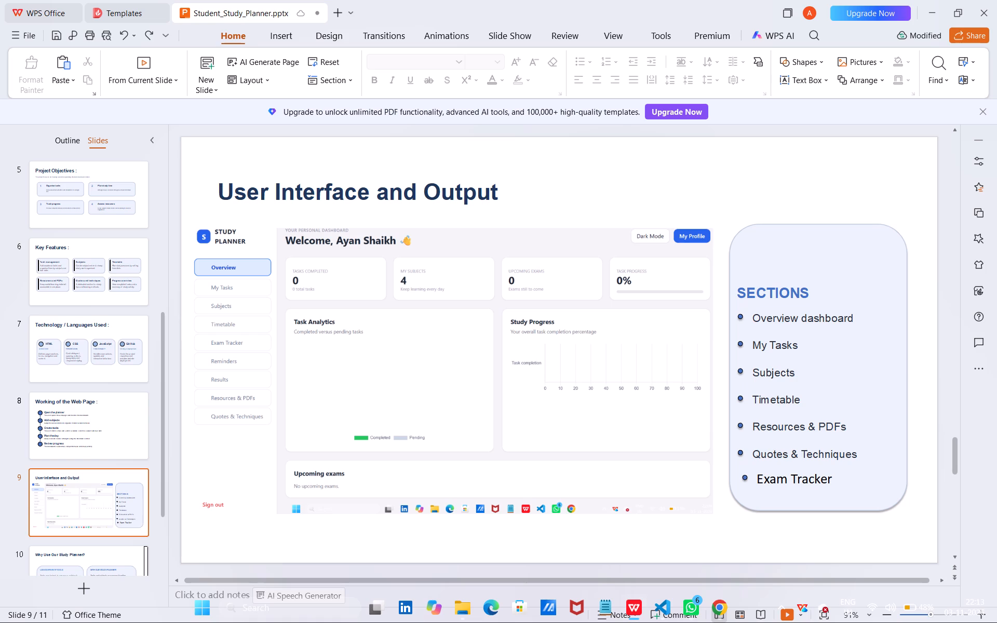
# Move the SECTIONS heading slightly up and to the right, leaving more space above "Overview dashboard".
pyautogui.moveTo(810, 295); pyautogui.dragTo(819, 281, button='right')
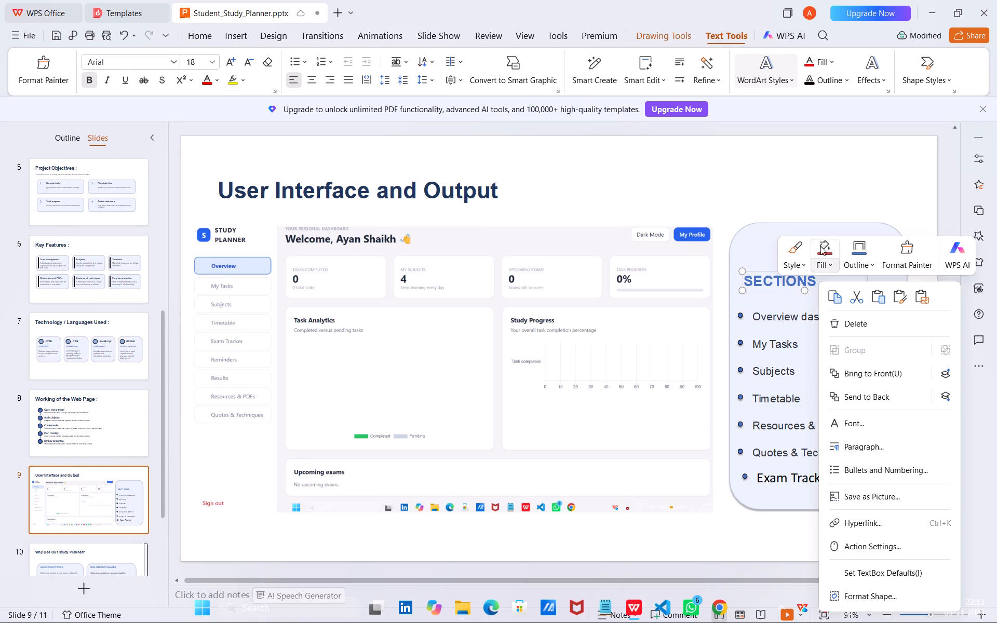
pyautogui.click(828, 140)
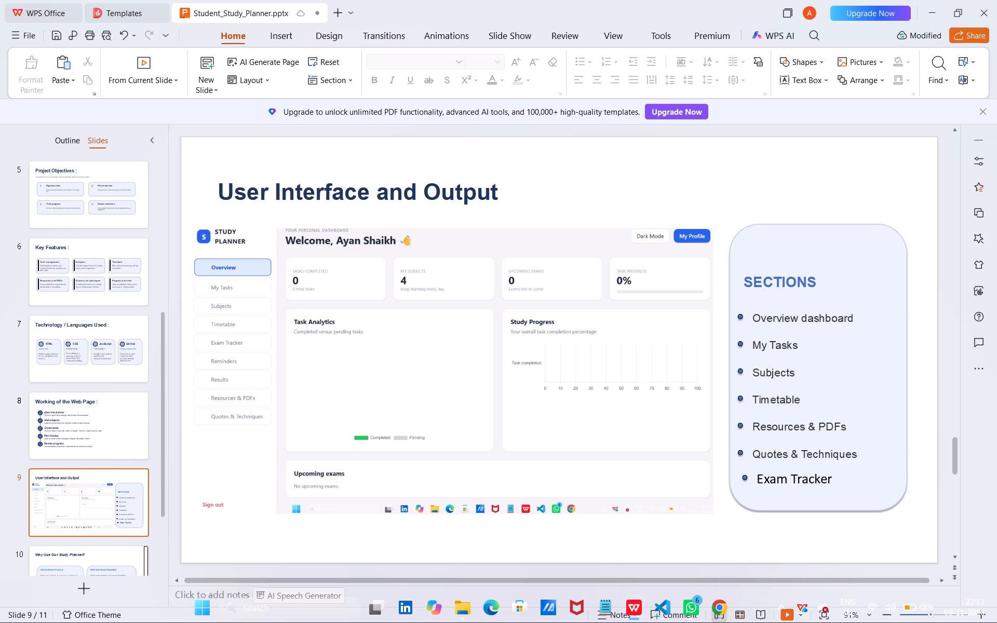
pyautogui.click(783, 156)
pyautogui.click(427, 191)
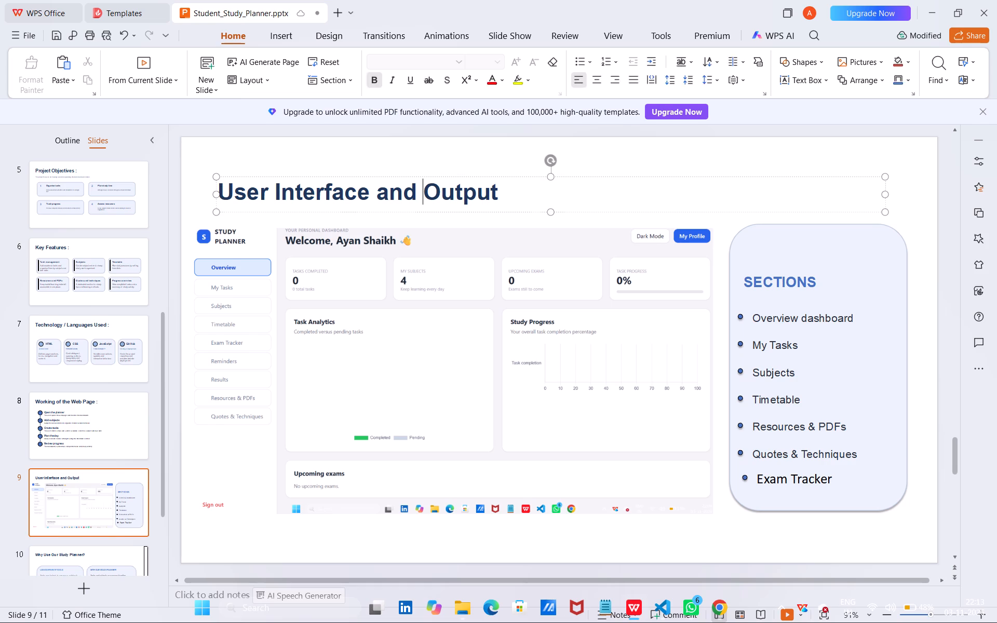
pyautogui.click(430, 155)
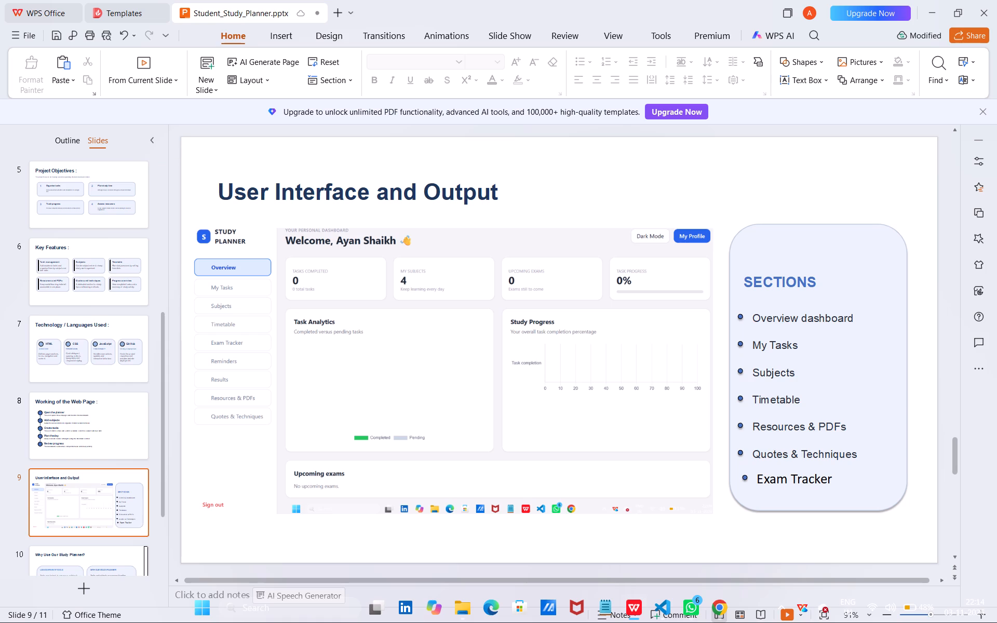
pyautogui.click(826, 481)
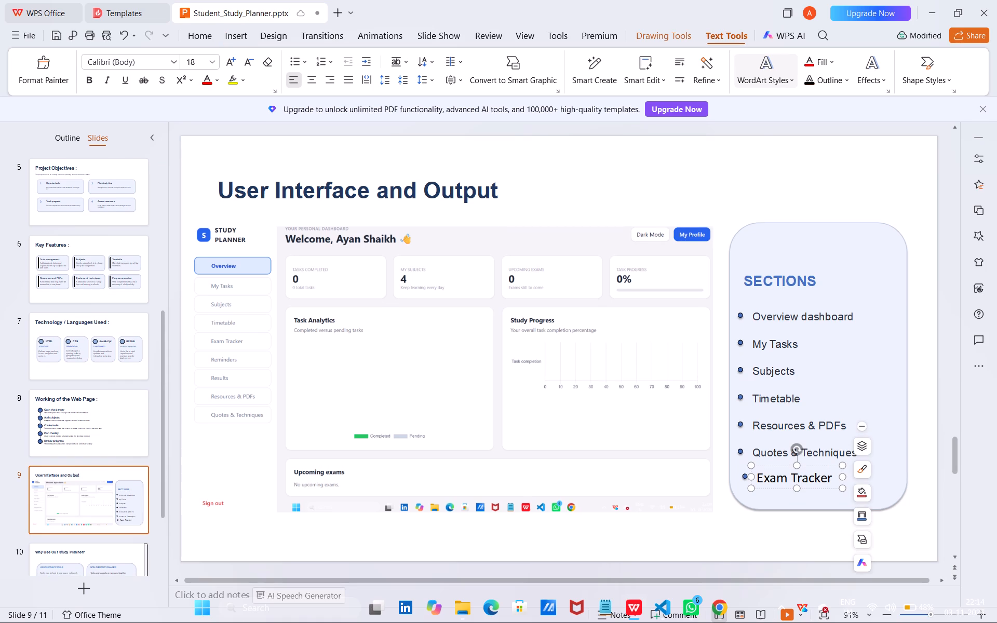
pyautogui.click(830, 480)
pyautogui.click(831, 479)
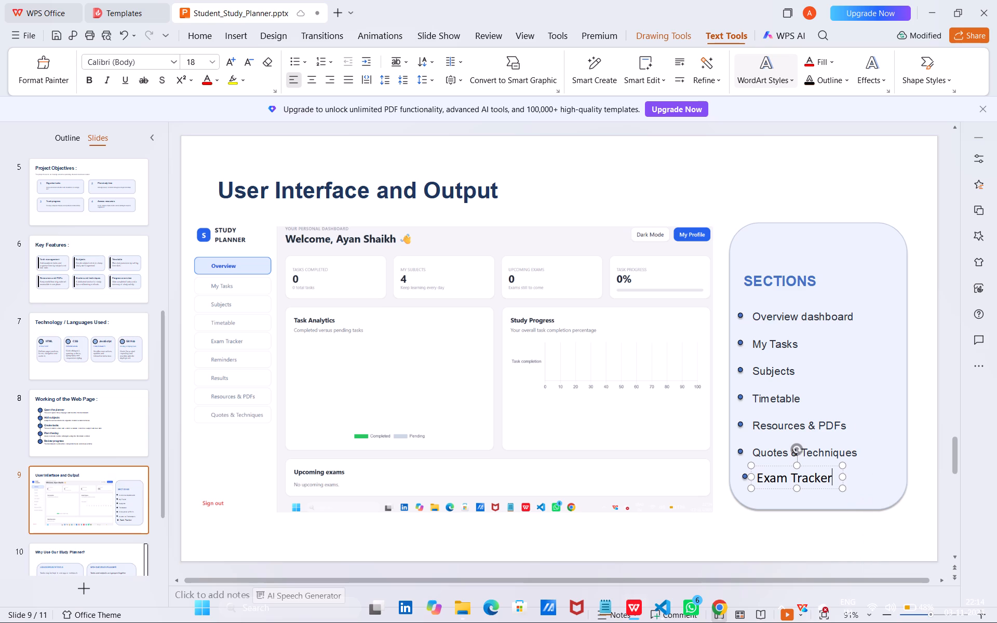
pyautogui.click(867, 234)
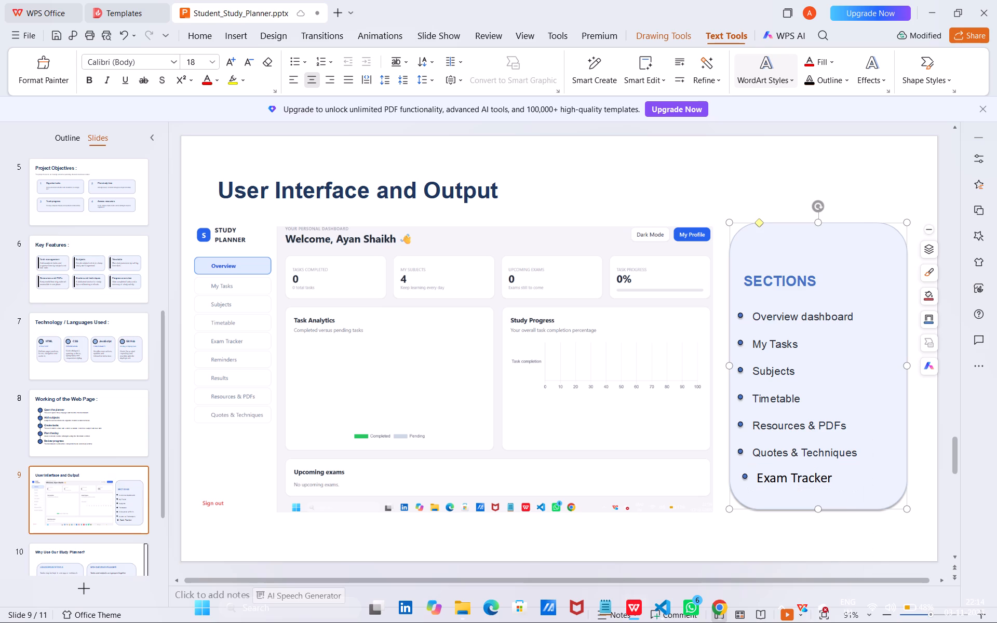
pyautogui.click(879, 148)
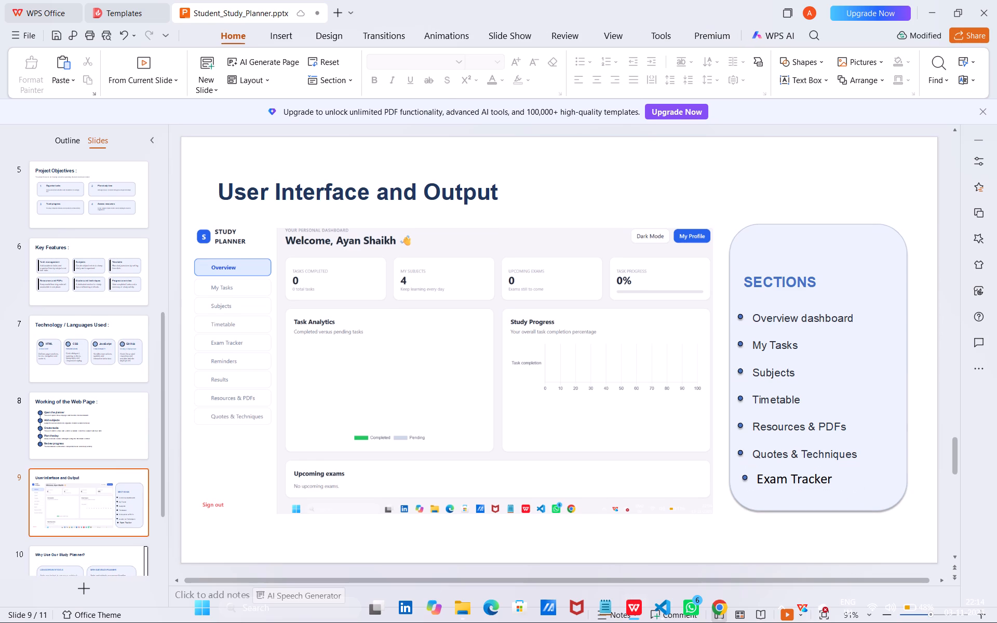
# Shift the bullet marker beside "Exam Tracker" slightly left so it lines up with the other SECTIONS bullets.
pyautogui.click(746, 476)
pyautogui.click(746, 476)
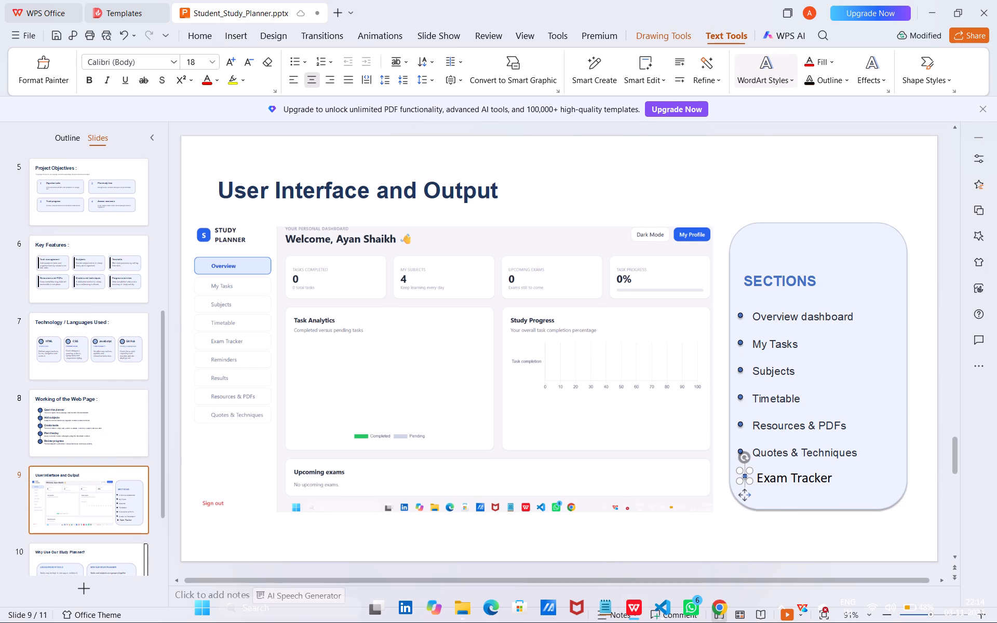
pyautogui.moveTo(746, 476); pyautogui.dragTo(742, 475, button='right')
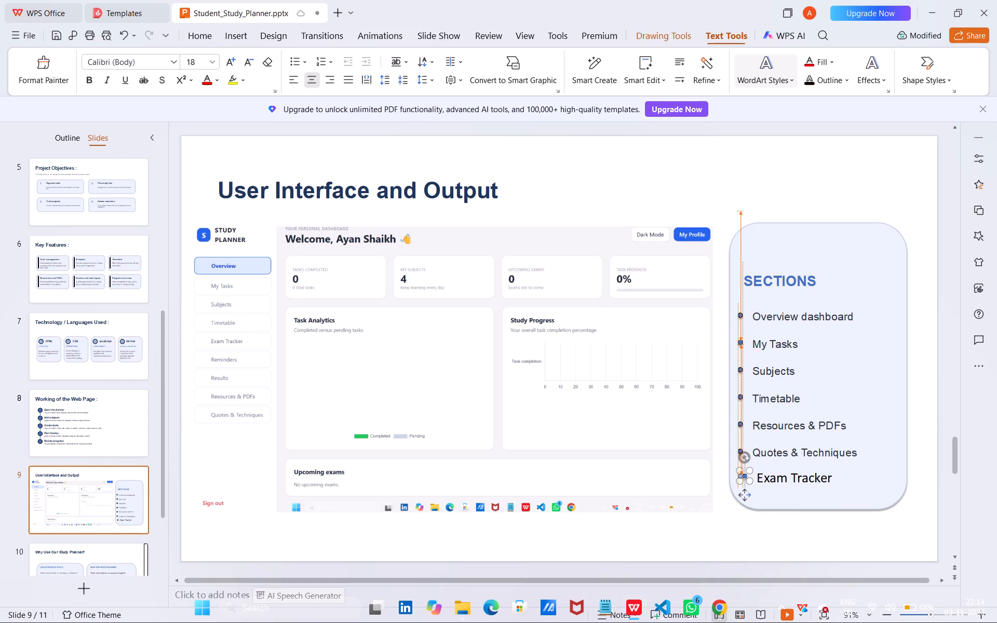
pyautogui.moveTo(742, 475); pyautogui.dragTo(741, 472, button='right')
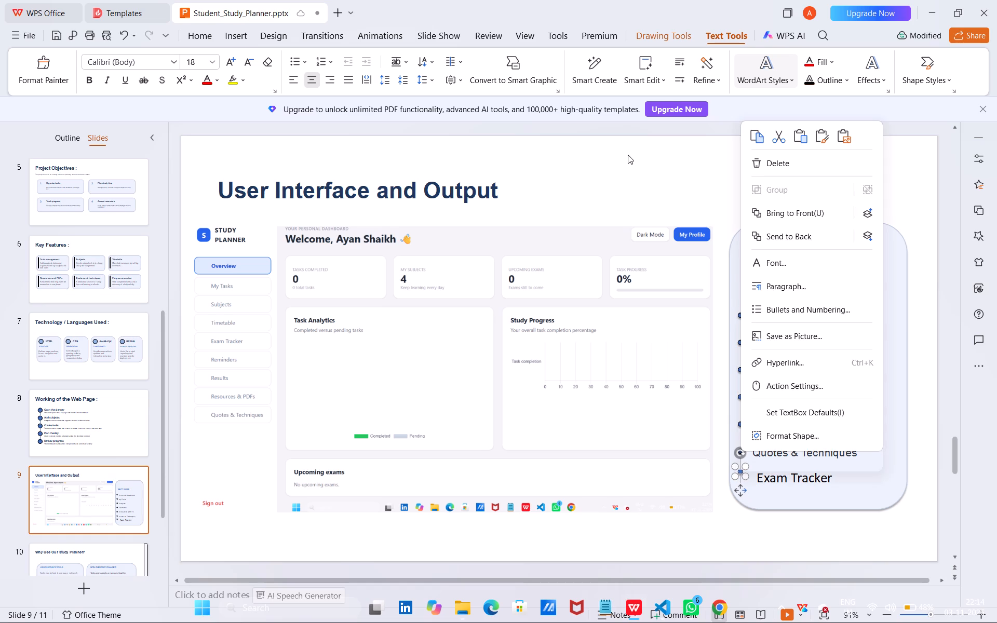
pyautogui.click(628, 155)
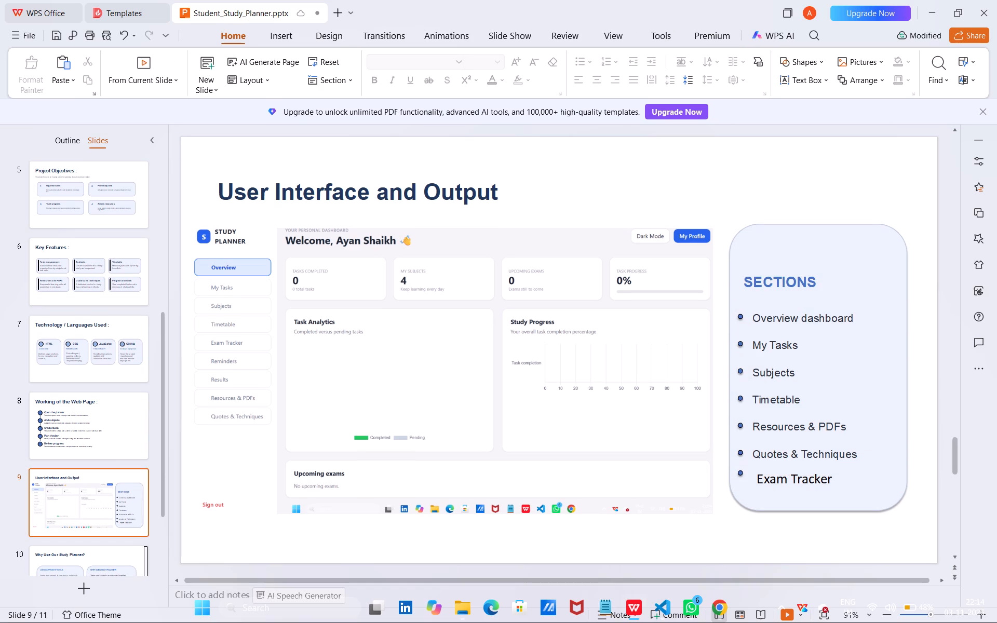
# Move the "Exam Tracker" text box slightly left, closer to its bullet marker in the SECTIONS card.
pyautogui.click(764, 472)
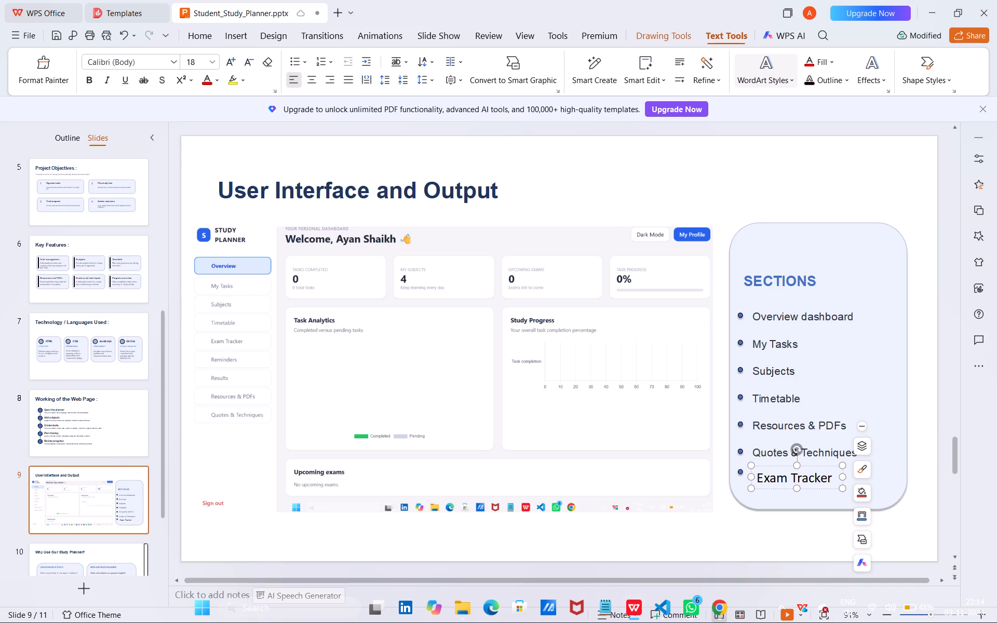
pyautogui.moveTo(772, 466); pyautogui.dragTo(769, 465, button='right')
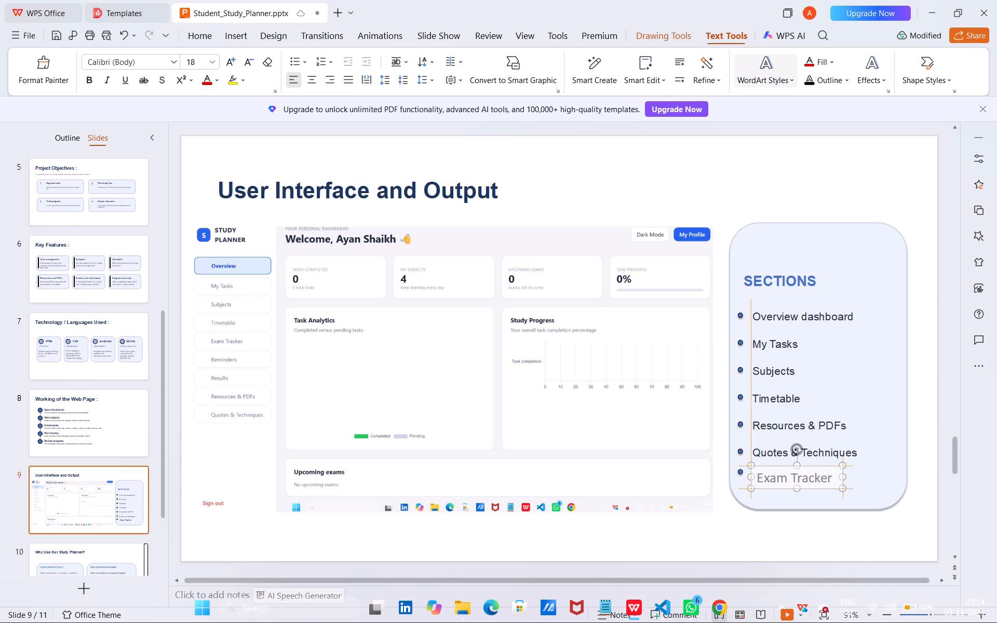
pyautogui.moveTo(769, 465); pyautogui.dragTo(770, 464, button='right')
pyautogui.moveTo(770, 464); pyautogui.dragTo(767, 464, button='right')
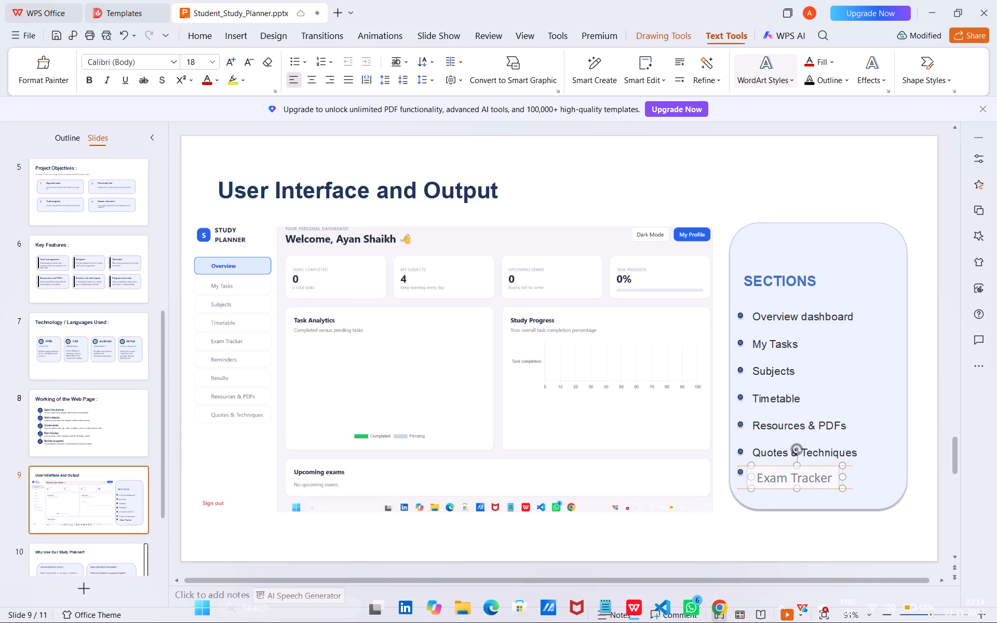
pyautogui.moveTo(767, 464); pyautogui.dragTo(764, 464, button='right')
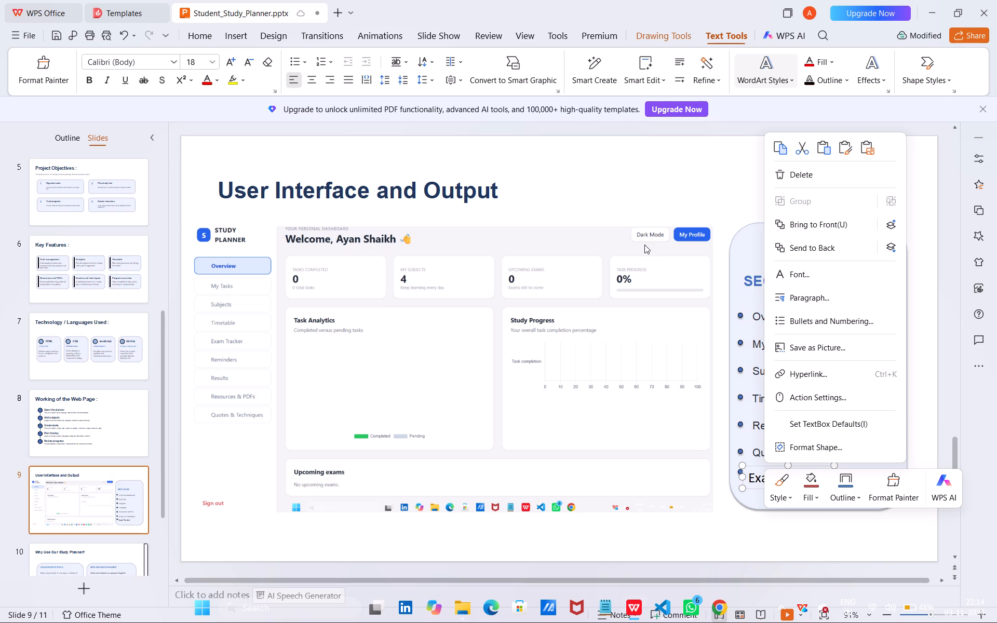
pyautogui.click(651, 187)
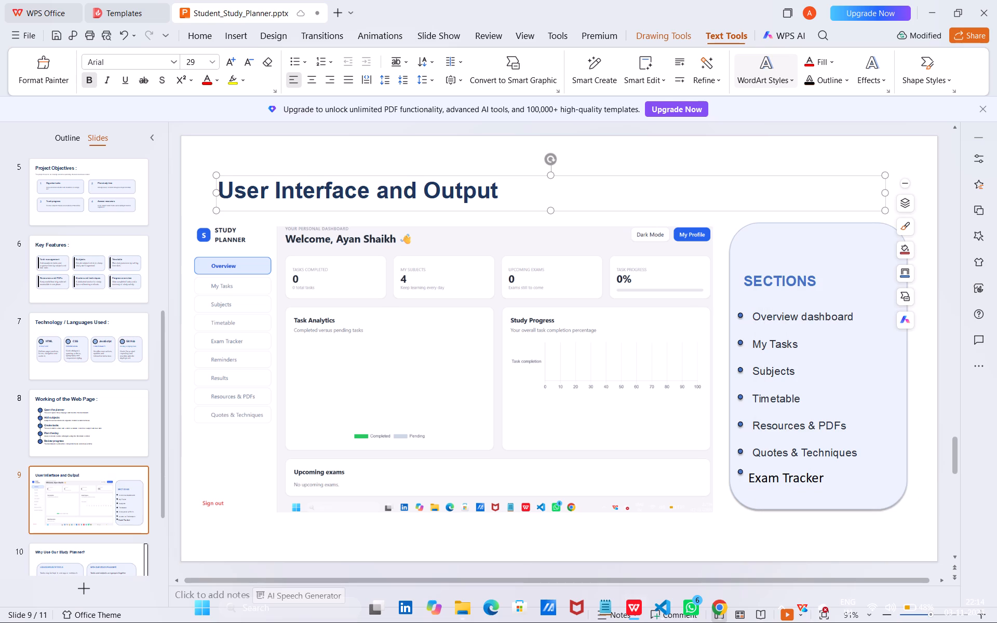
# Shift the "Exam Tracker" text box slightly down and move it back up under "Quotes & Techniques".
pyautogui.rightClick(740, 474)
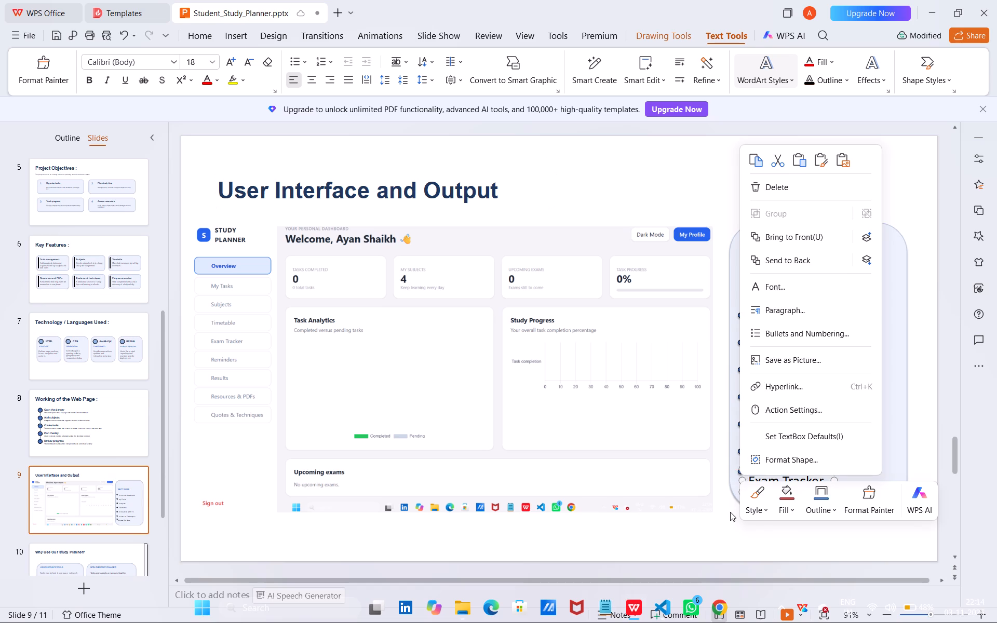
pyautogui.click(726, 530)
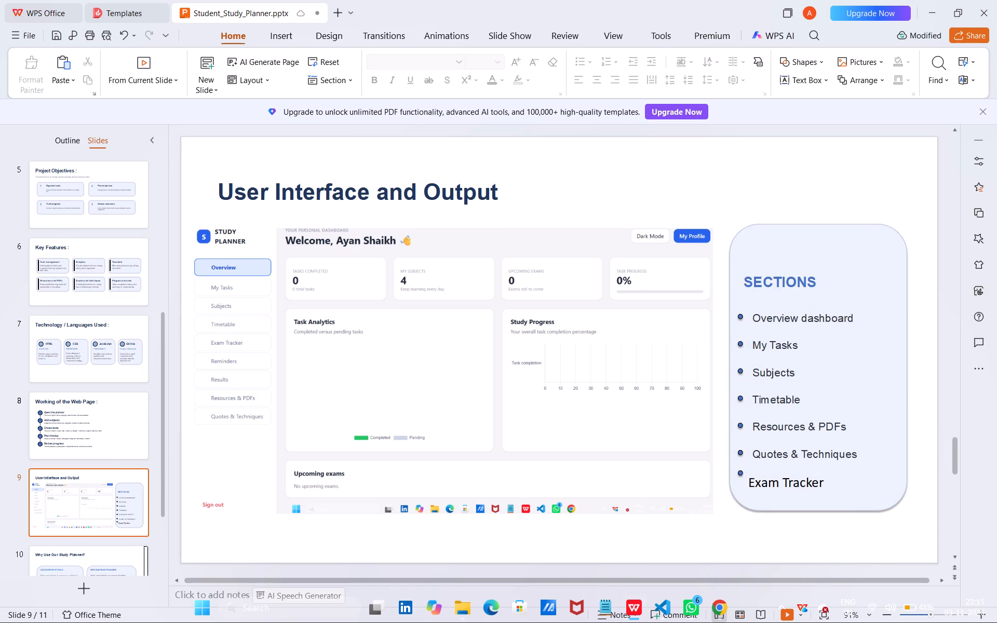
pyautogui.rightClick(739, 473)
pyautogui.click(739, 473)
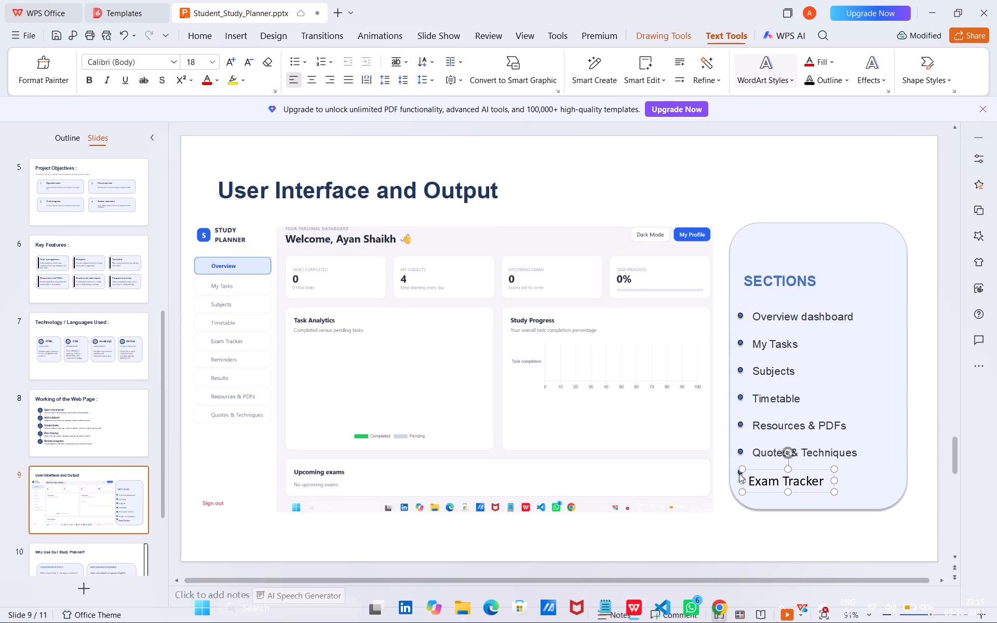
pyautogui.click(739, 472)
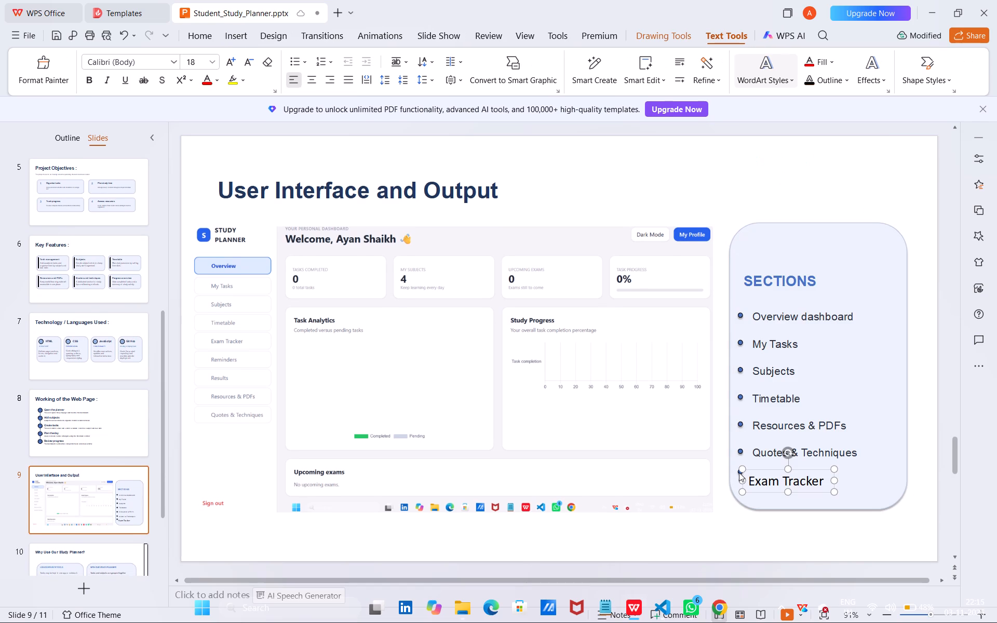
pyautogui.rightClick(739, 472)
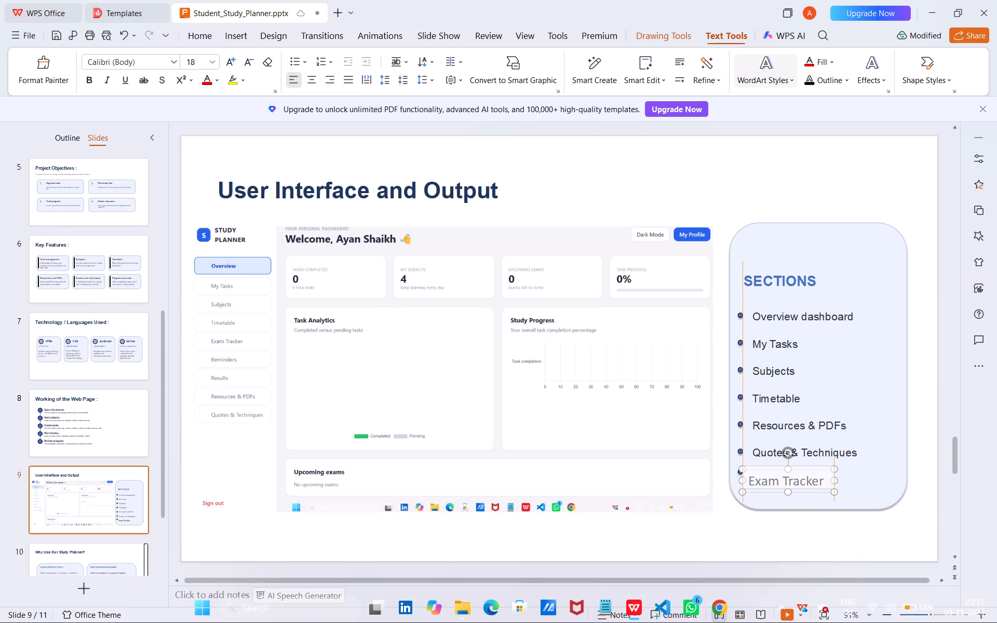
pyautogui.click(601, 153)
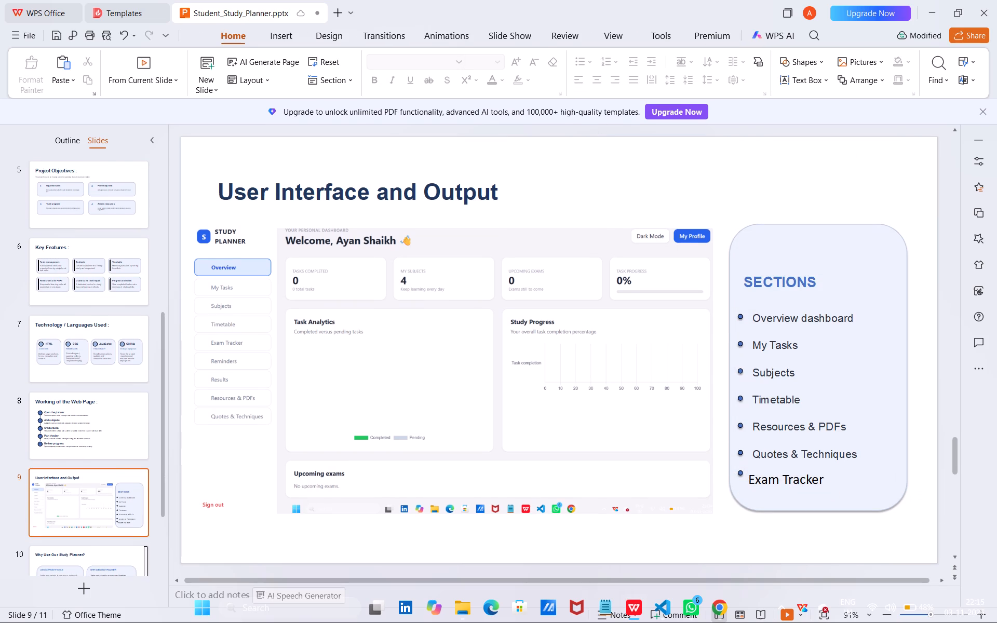
# Lower the last bullet marker in the SECTIONS card slightly so it sits level with "Exam Tracker".
pyautogui.click(740, 473)
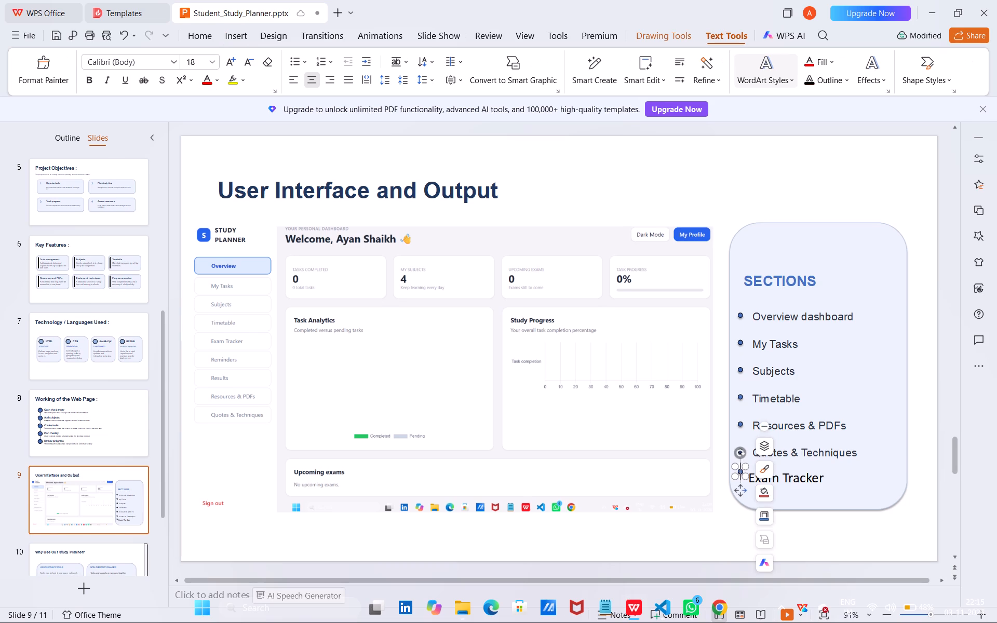
pyautogui.rightClick(740, 473)
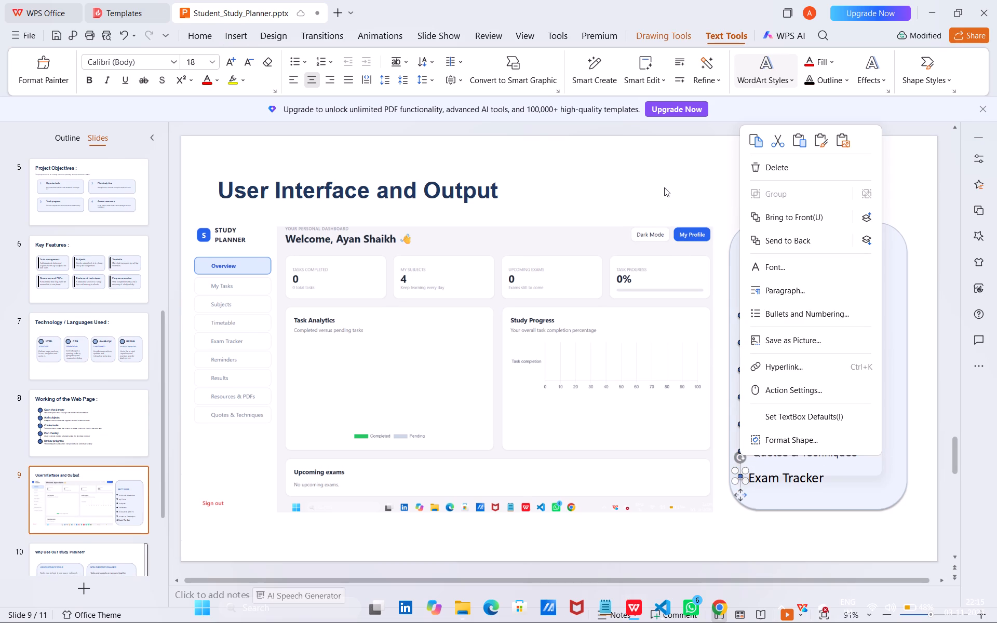
pyautogui.click(661, 154)
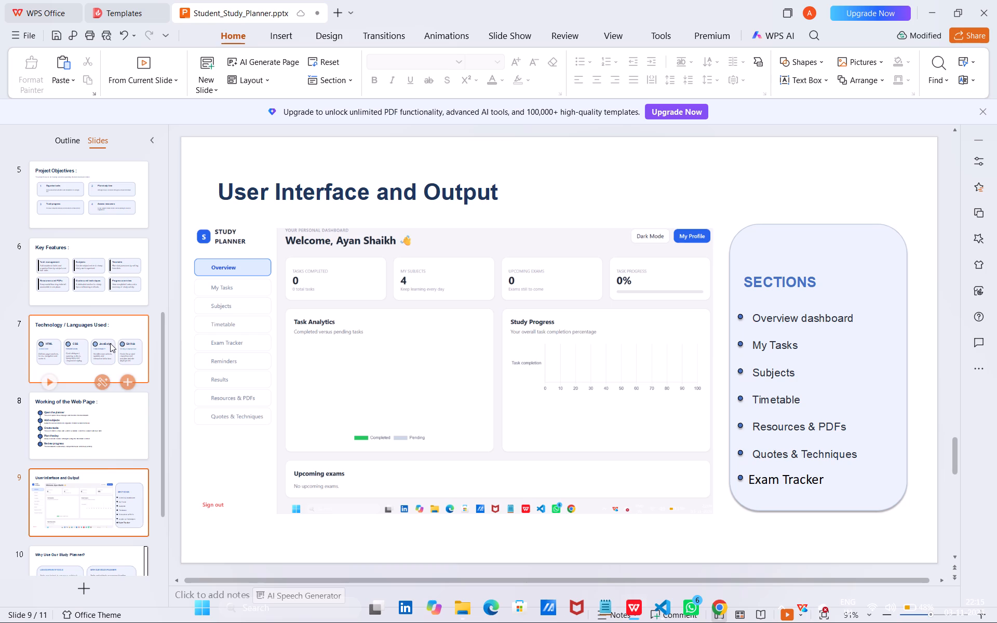
# Look over slides 8 to 10, from "Working of the Web Page" to "Why Use Our Study Planner?".
pyautogui.click(111, 428)
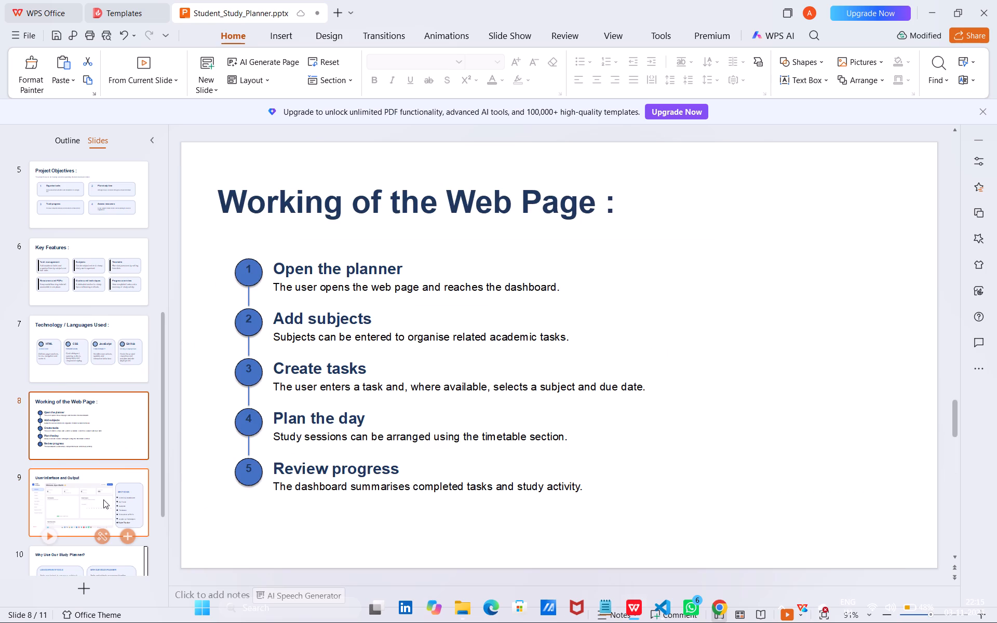
pyautogui.click(103, 499)
pyautogui.scroll(-1, 103, 499)
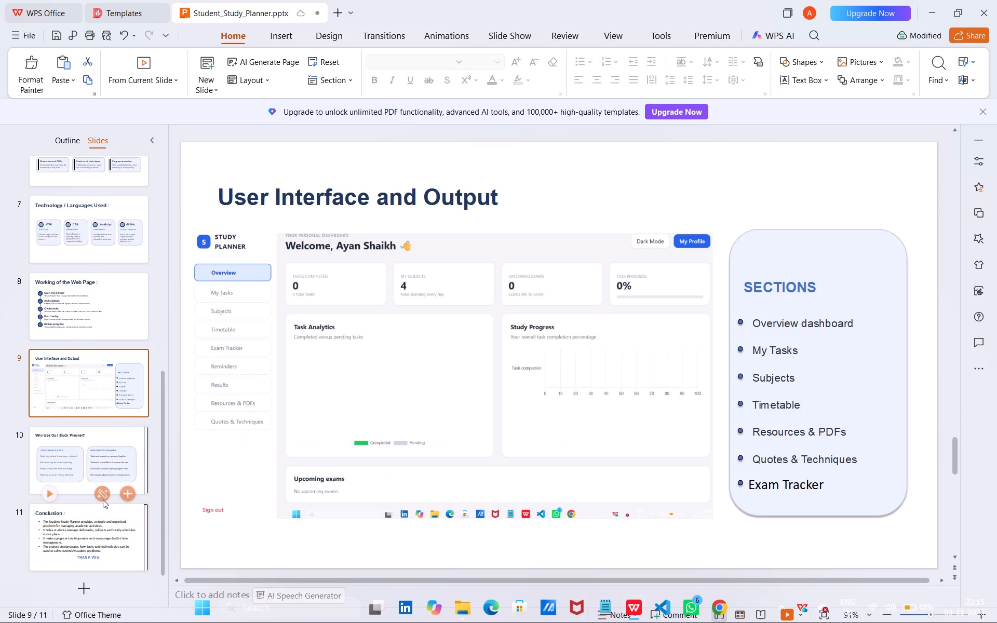
pyautogui.click(97, 456)
pyautogui.scroll(-1, 97, 456)
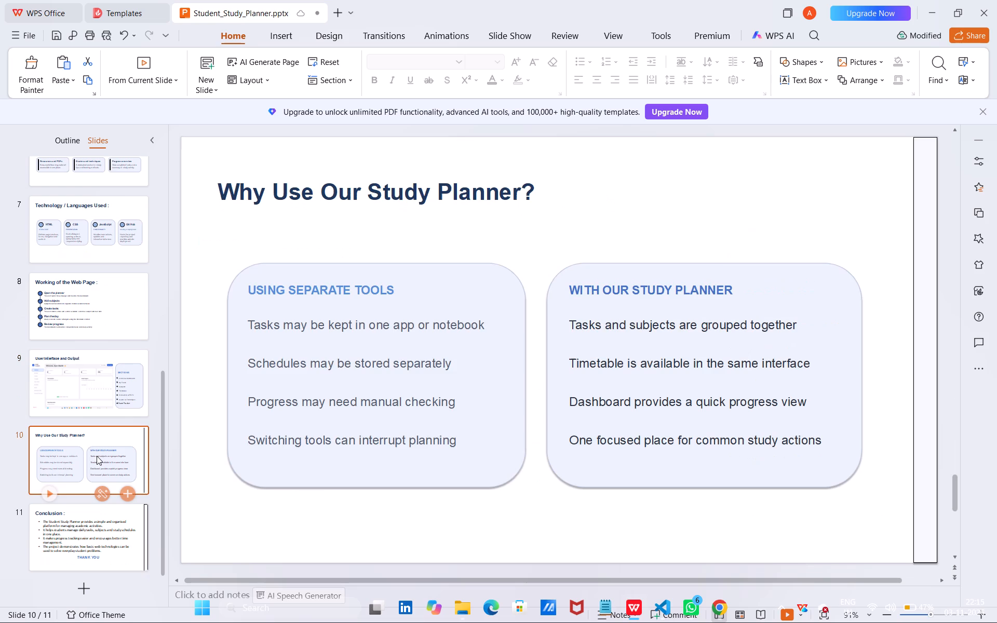
pyautogui.scroll(-1, 97, 456)
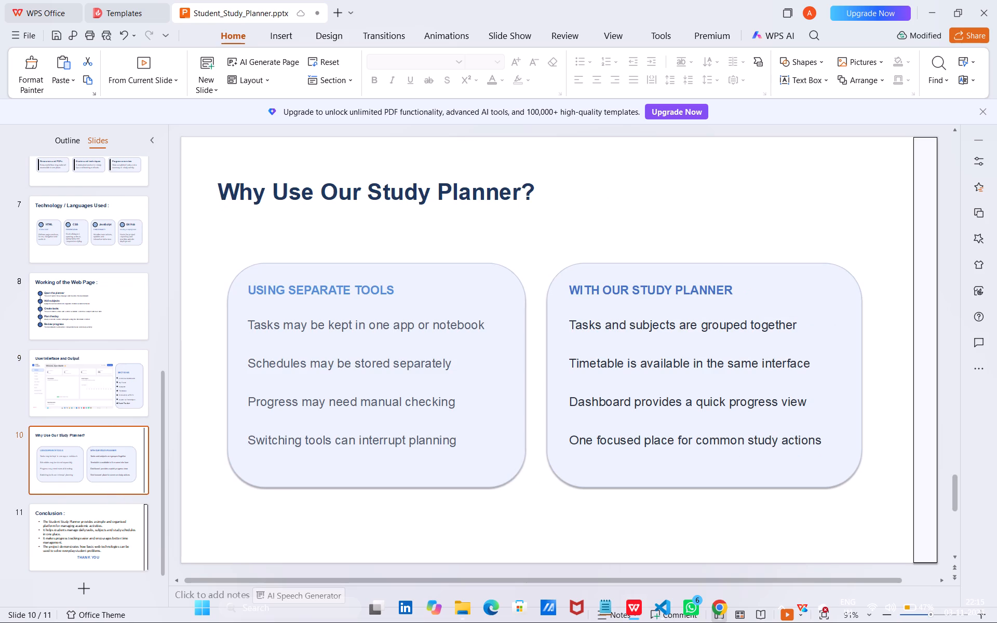
# Save the presentation with the changes made so far.
pyautogui.hotkey('ctrl', 's')
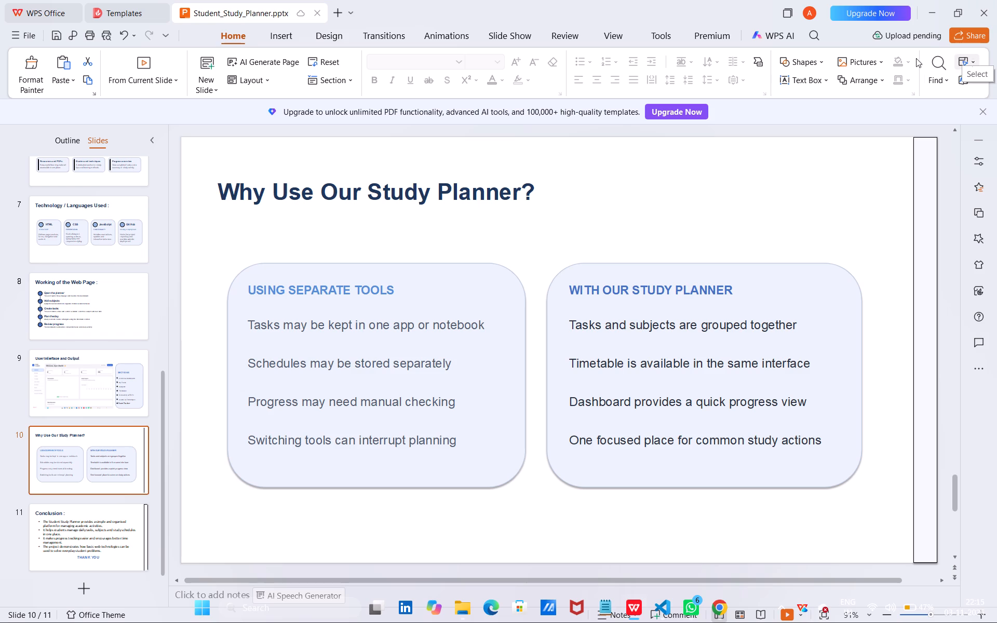
pyautogui.click(58, 42)
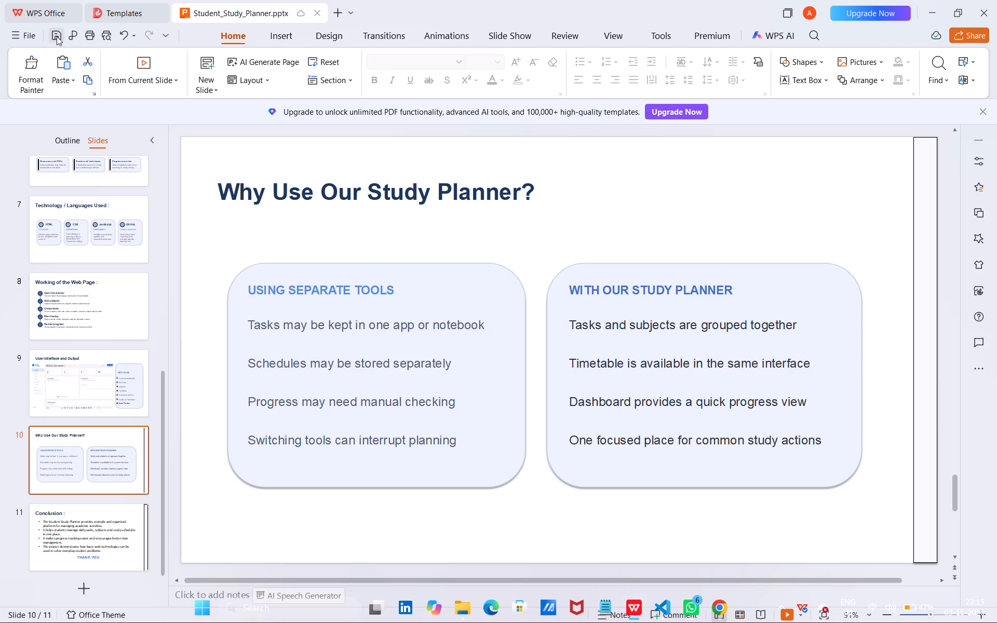
pyautogui.click(57, 36)
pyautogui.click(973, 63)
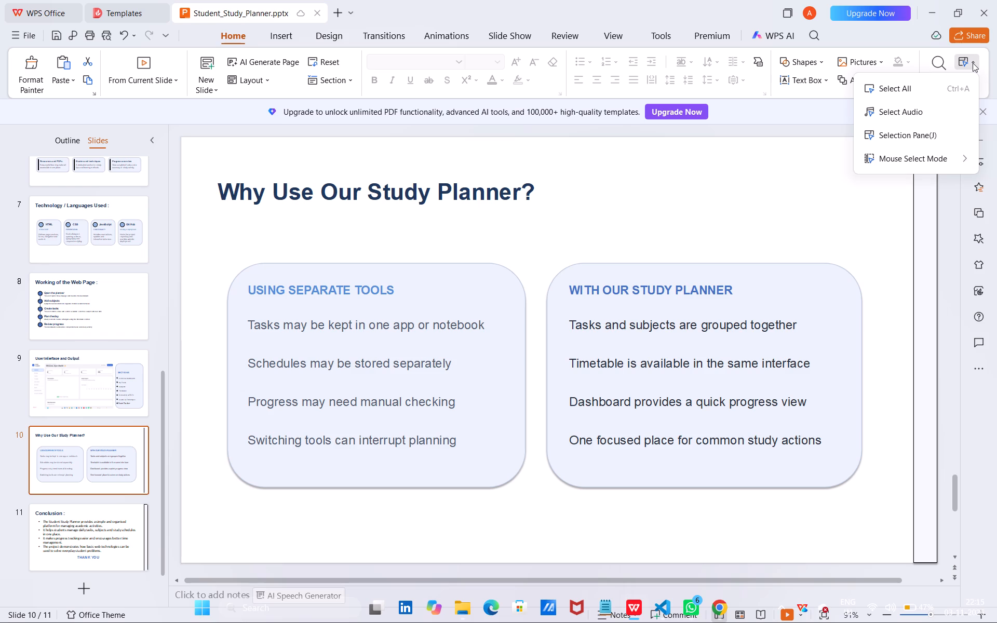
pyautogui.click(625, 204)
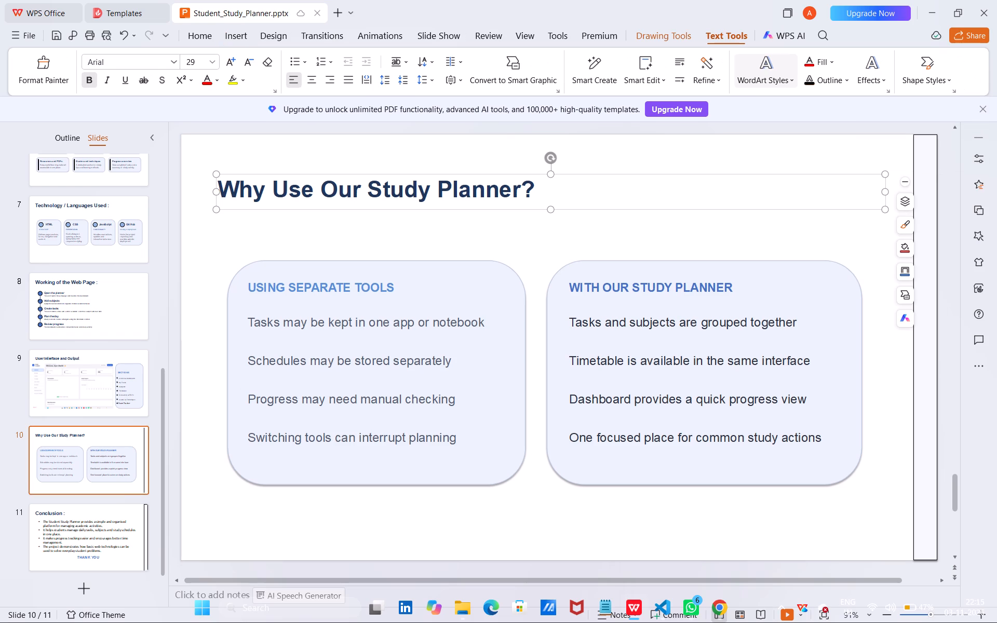
# Save a copy of the presentation in the Downloads folder as Student_Study_Planner_main.pptx, keeping the PowerPoint presentation format.
pyautogui.click(11, 33)
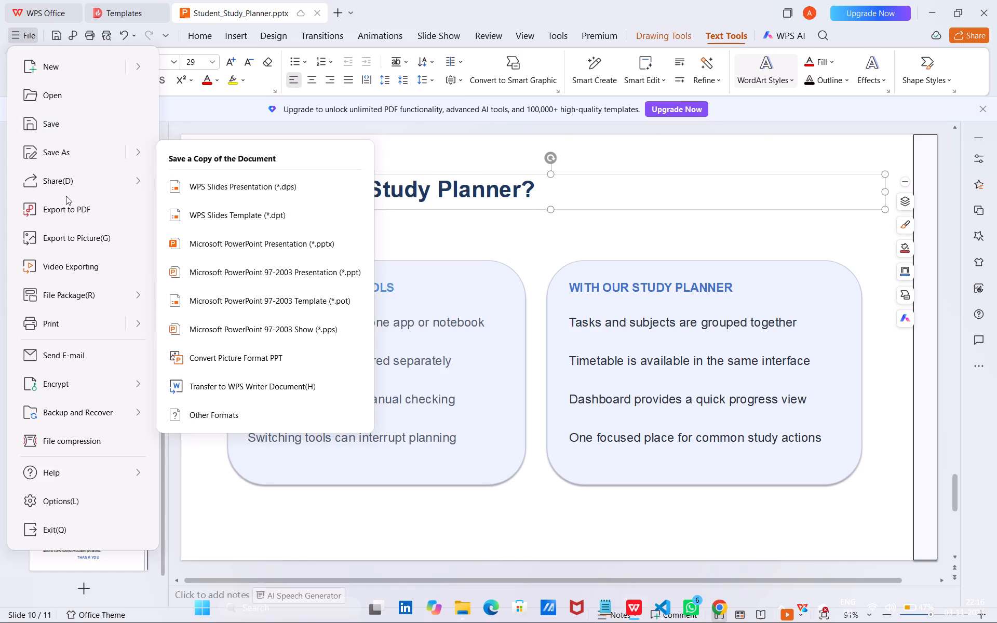
pyautogui.click(56, 152)
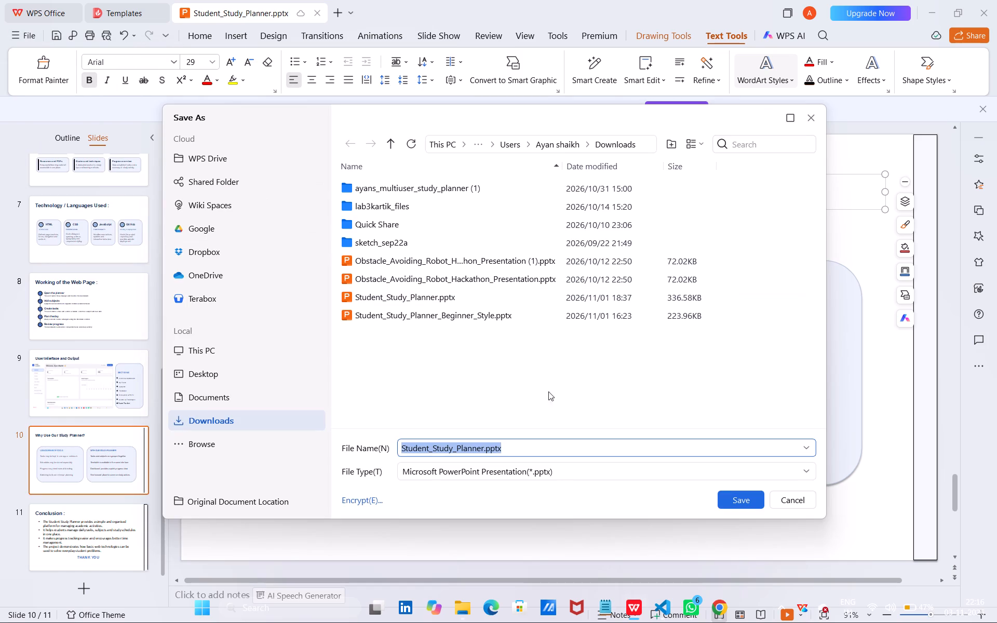
pyautogui.click(587, 451)
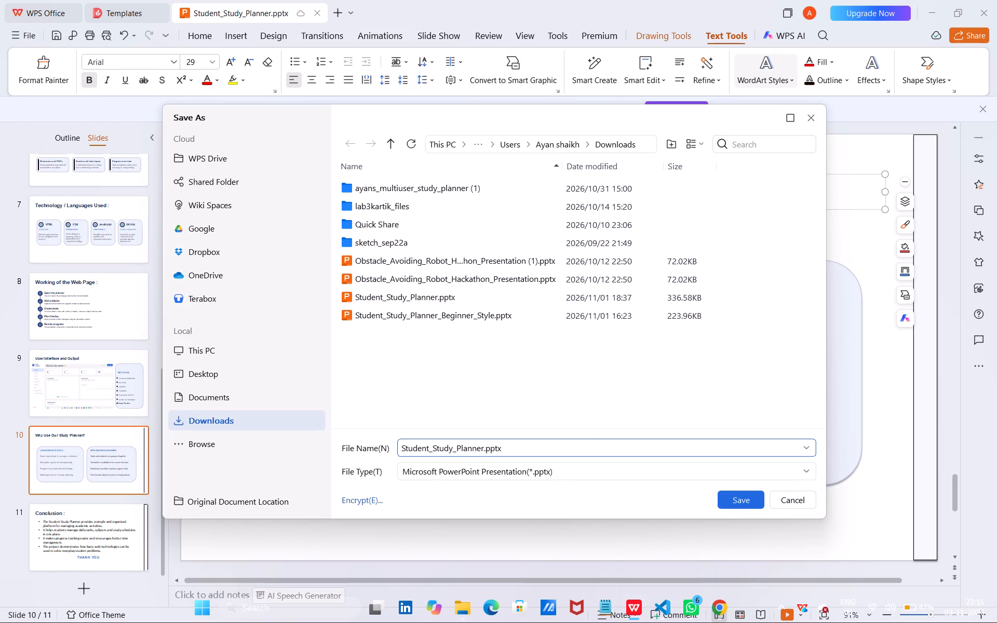
pyautogui.click(483, 444)
pyautogui.press('-')
pyautogui.press('BackSpace')
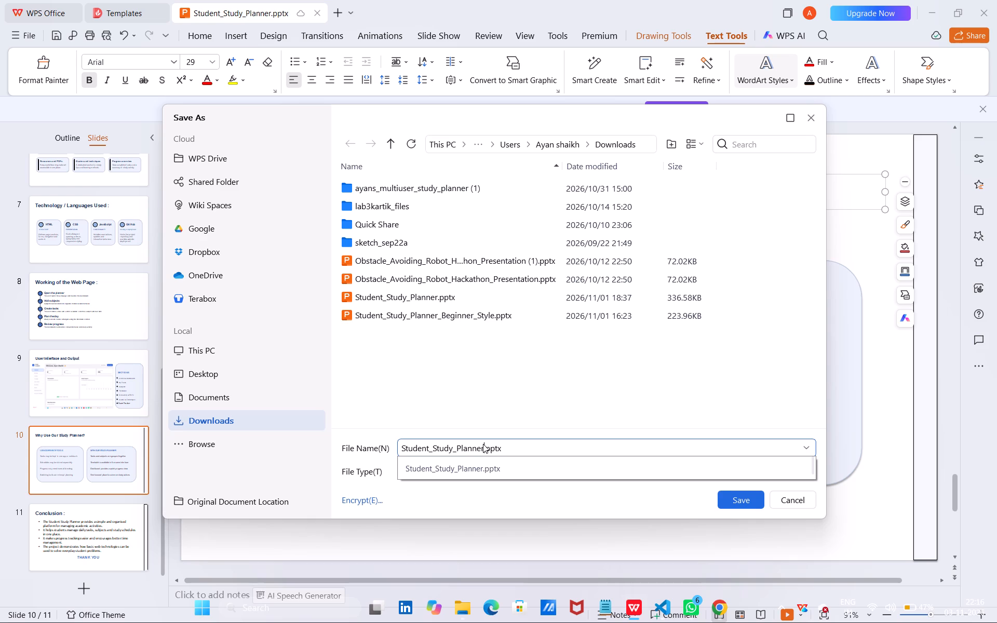
pyautogui.hotkey('shift', '_')
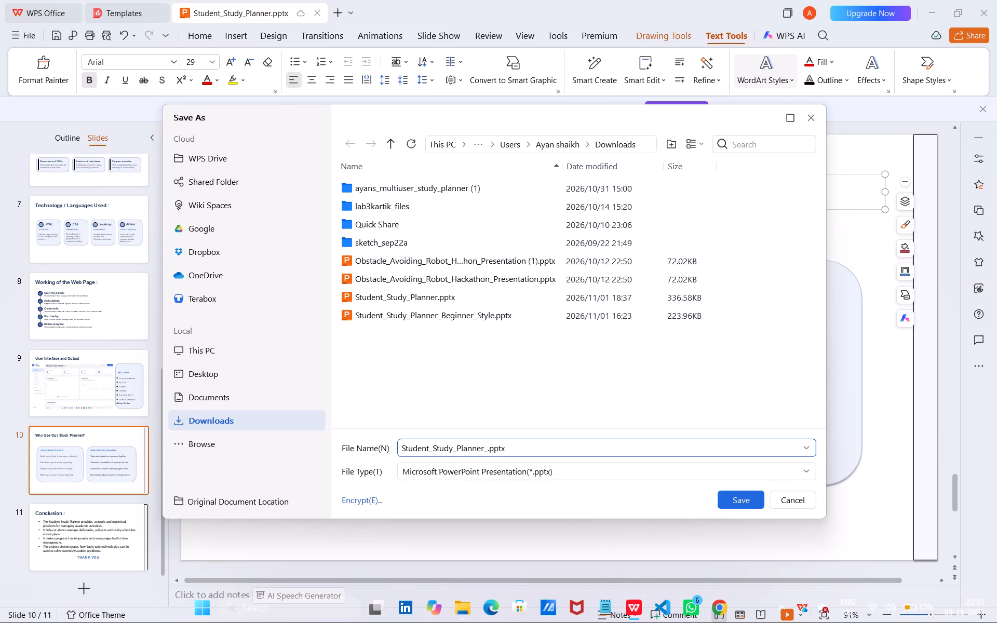
pyautogui.write('mainn')
pyautogui.press('BackSpace')
pyautogui.click(738, 494)
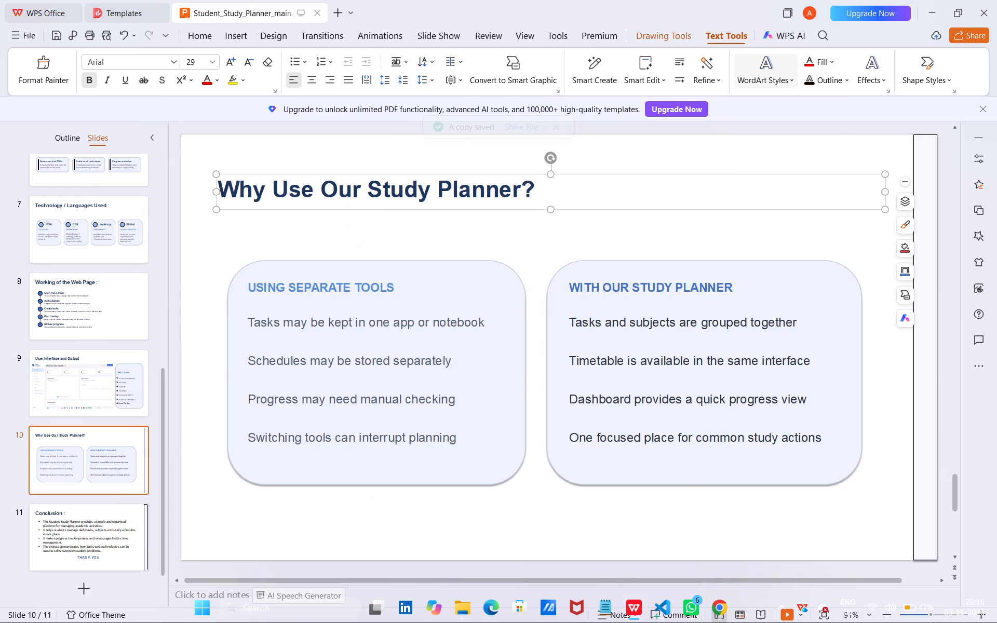
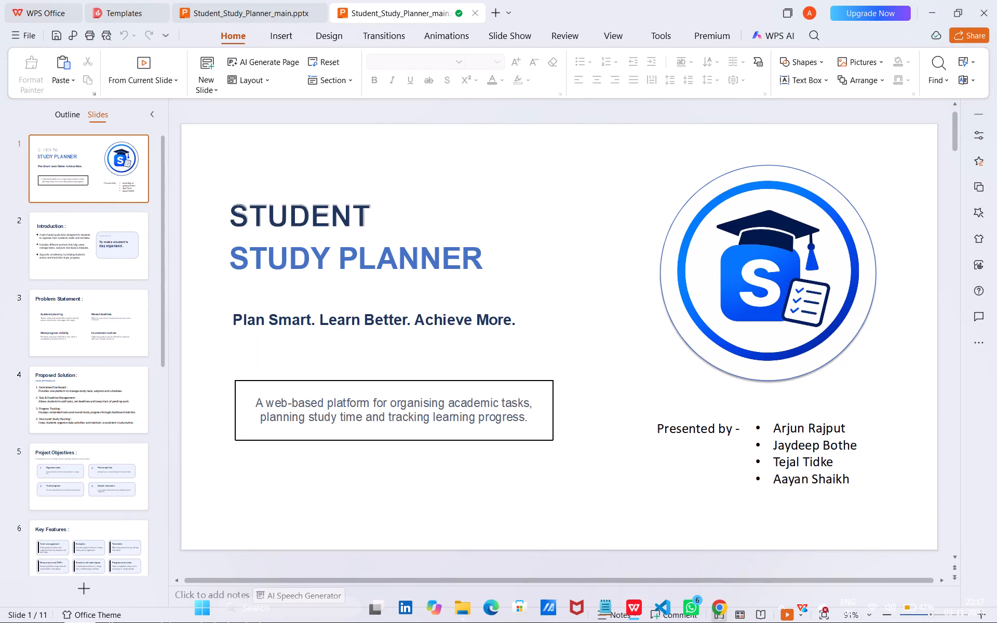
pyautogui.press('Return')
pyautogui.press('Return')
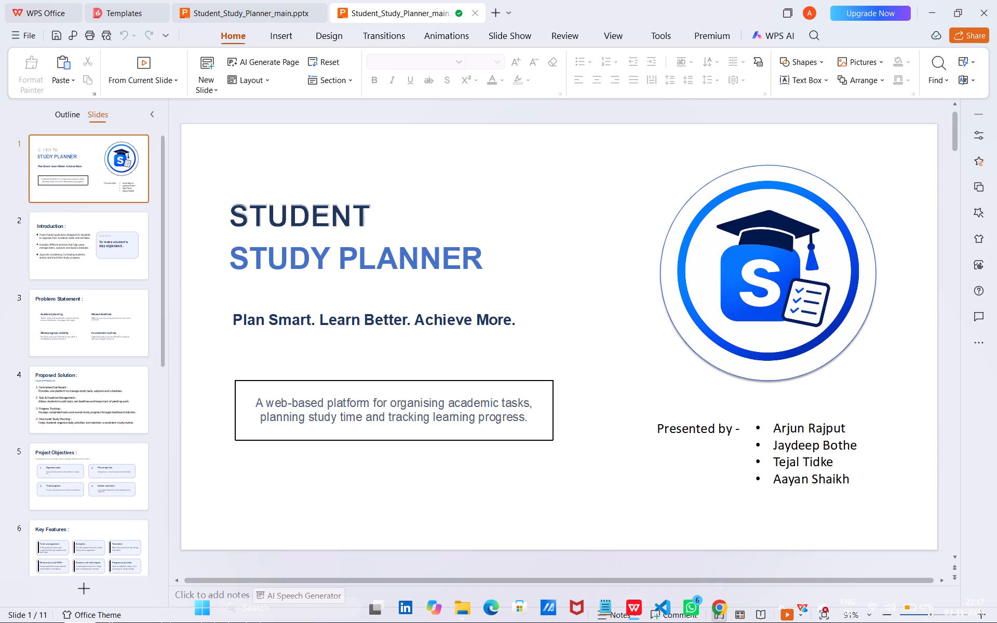
# Review the saved presentation slide by slide, from the title slide through to "Conclusion".
pyautogui.press('Down')
pyautogui.press('Down')
pyautogui.press('Down')
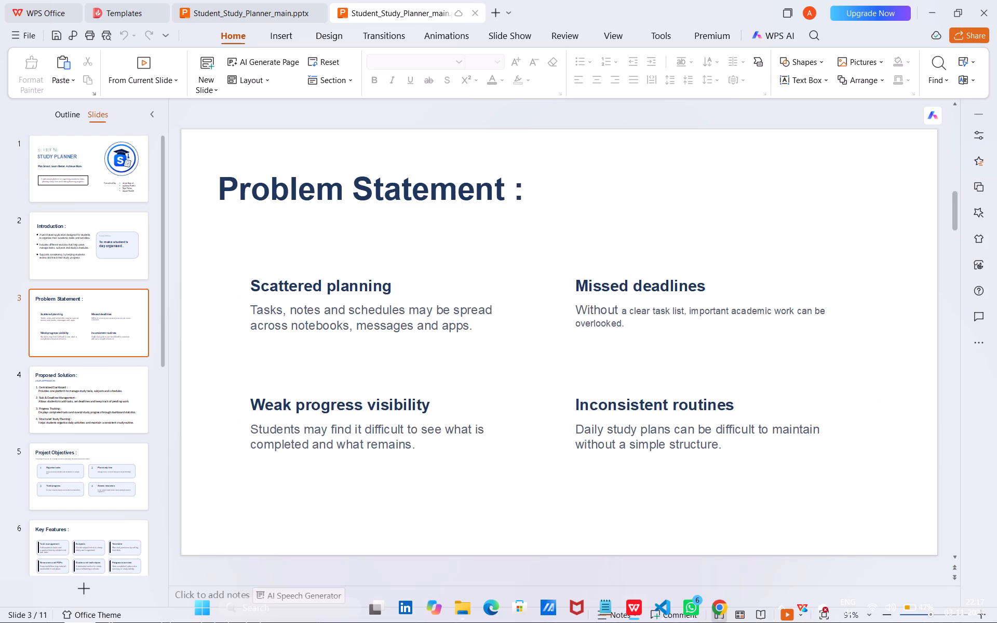
pyautogui.press('Down')
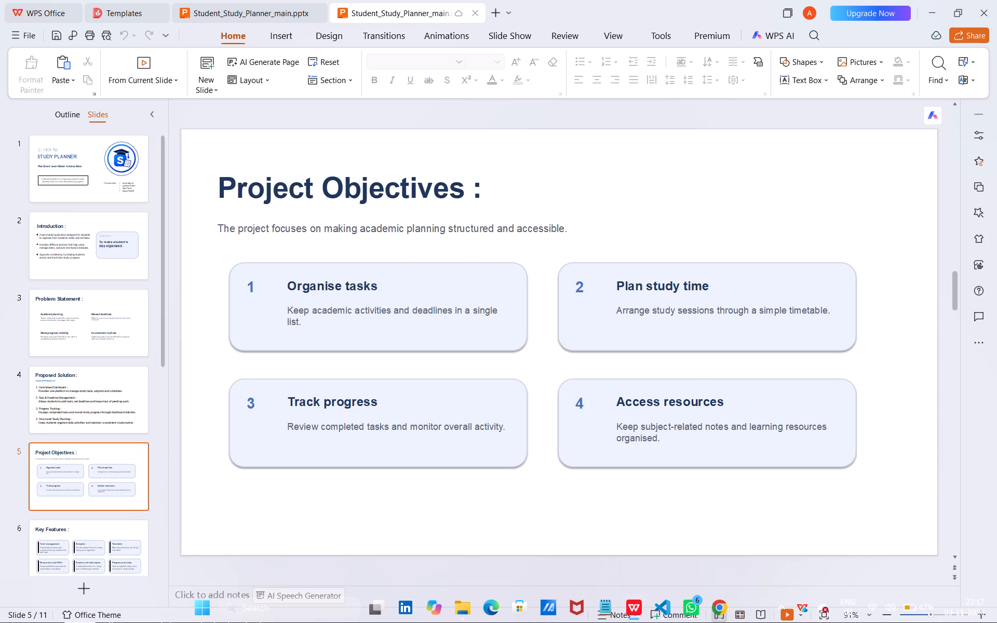
pyautogui.press('Down')
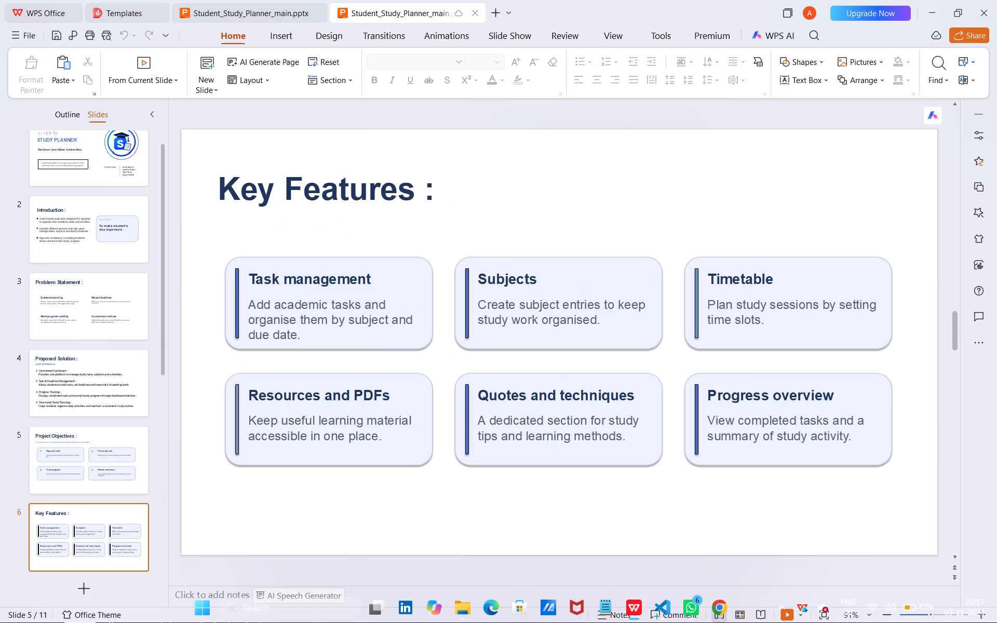
pyautogui.press('Down')
pyautogui.press('Down')
pyautogui.press('Down')
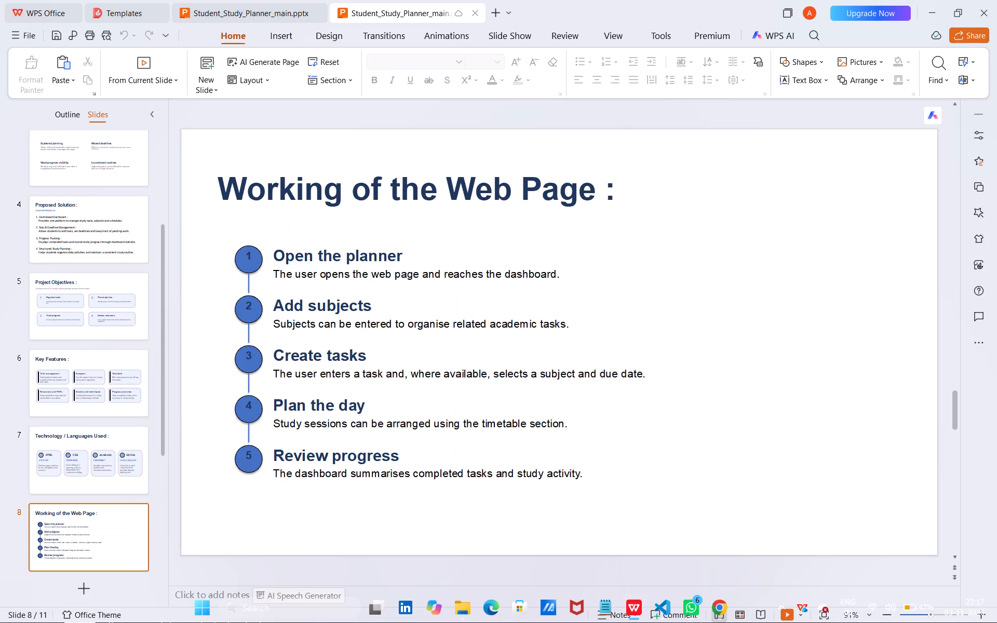
pyautogui.press('Down')
pyautogui.press('Down')
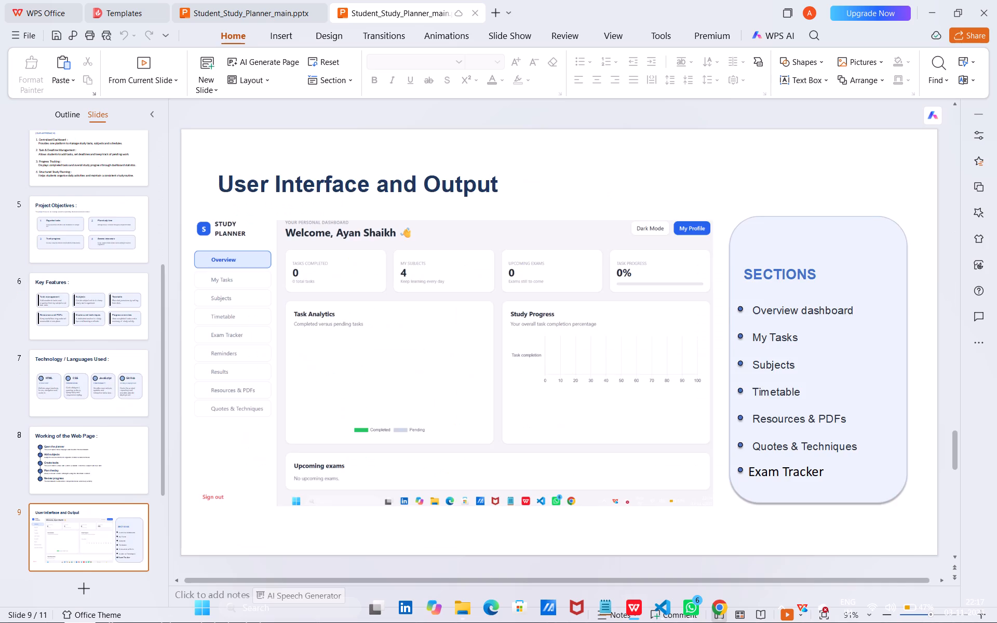
pyautogui.press('Down')
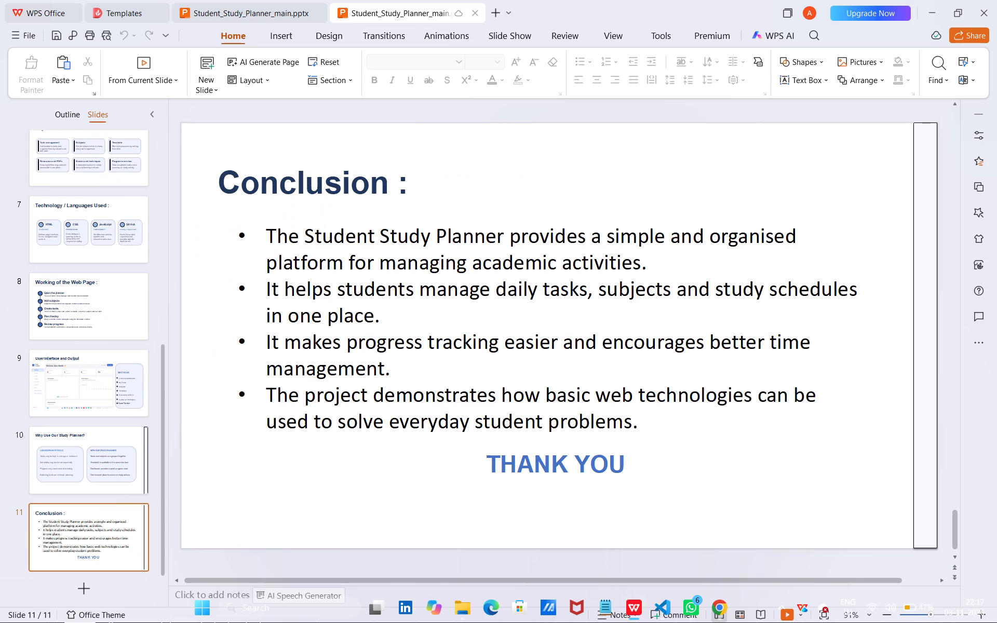
# Go back through the slides from "Conclusion" to the title slide, checking "User Interface and Output" on the way.
pyautogui.press('Up')
pyautogui.press('Up')
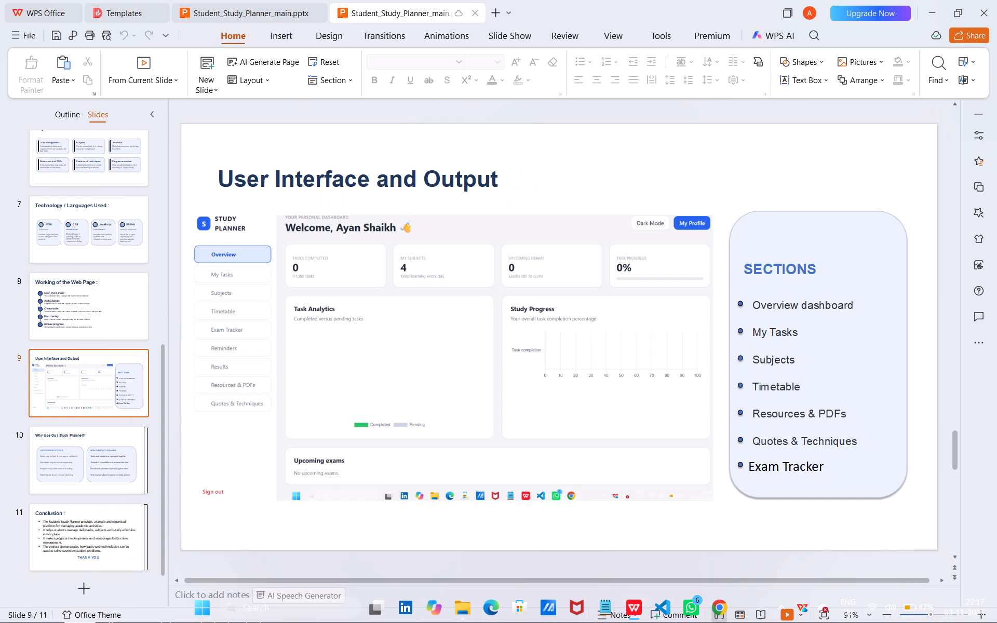
pyautogui.press('Up')
pyautogui.press('Up')
pyautogui.press('Up')
pyautogui.press('Up')
pyautogui.press('Up')
pyautogui.press('Up')
pyautogui.press('Up')
pyautogui.press('Up')
pyautogui.press('Up')
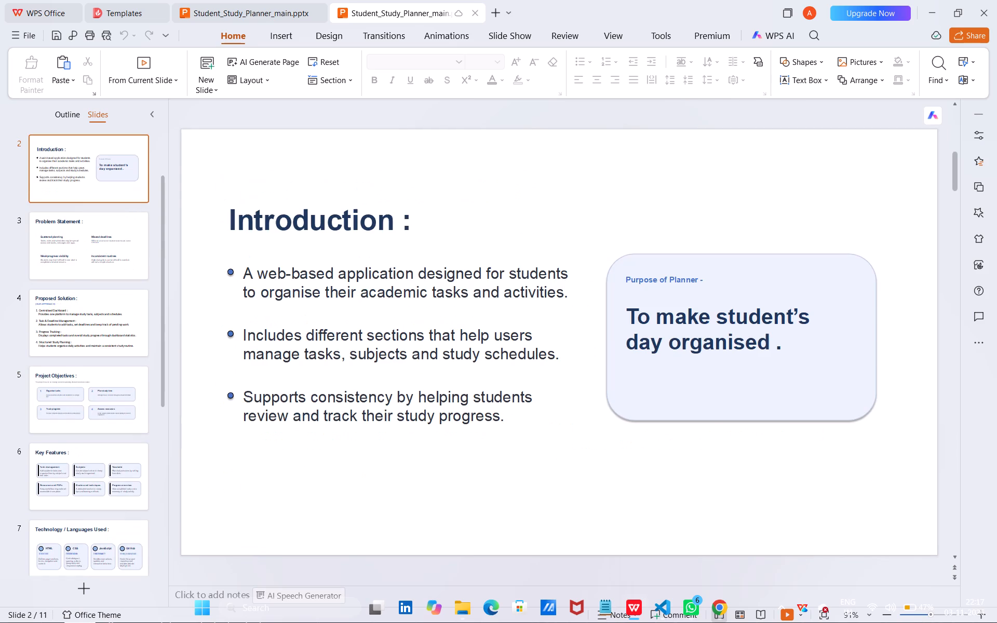
pyautogui.press('Up')
# Recheck the content of the slides from "Introduction" through "Key Features" and "Working of the Web Page" to "User Interface and Output".
pyautogui.press('Down')
pyautogui.press('Down')
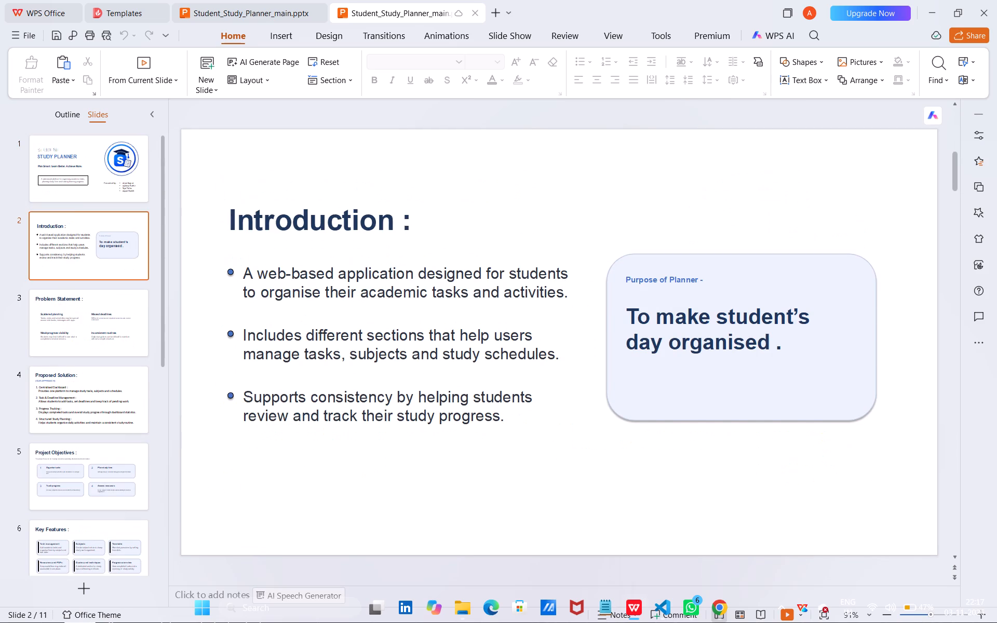
pyautogui.press('Down')
pyautogui.press('Down')
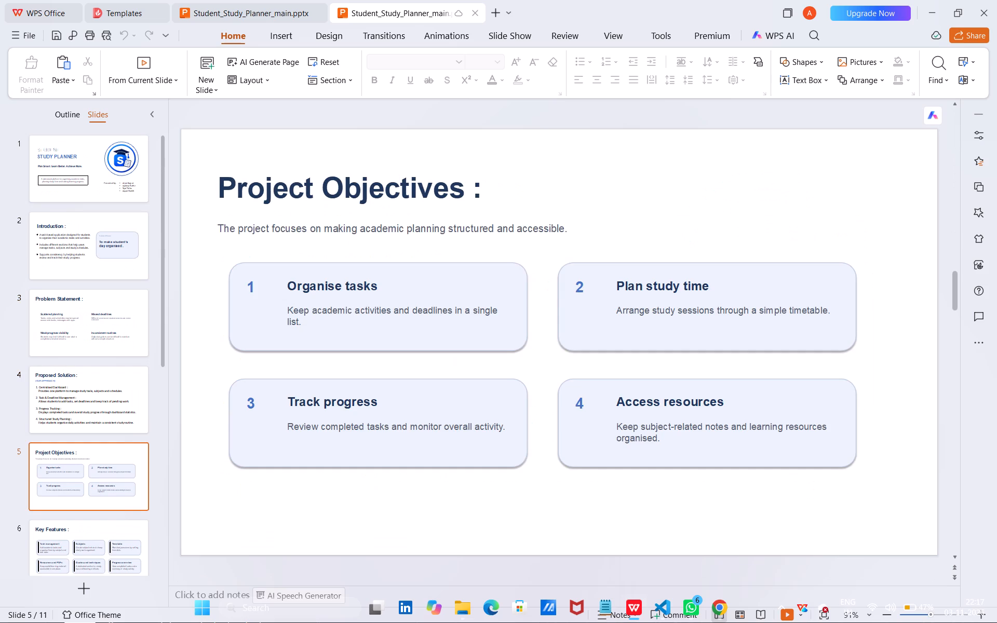
pyautogui.press('Down')
pyautogui.press('Down')
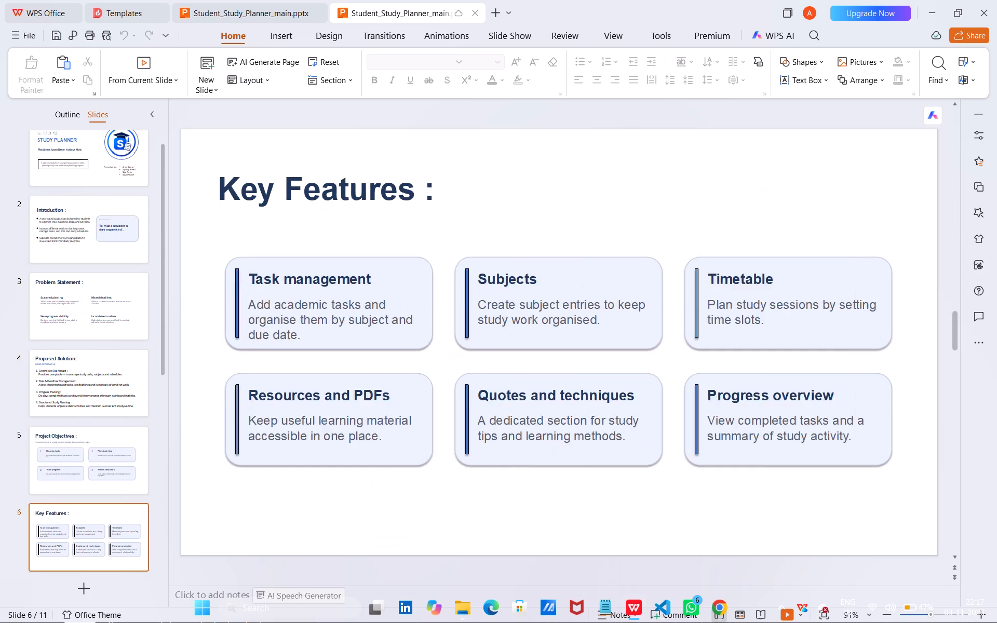
pyautogui.press('Up')
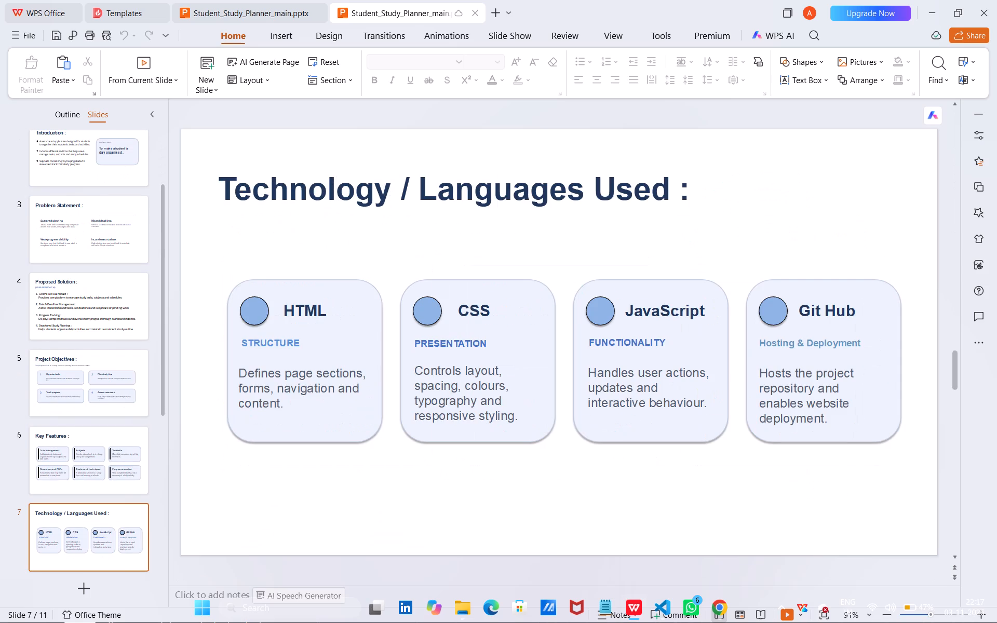
pyautogui.press('Down')
pyautogui.press('Down')
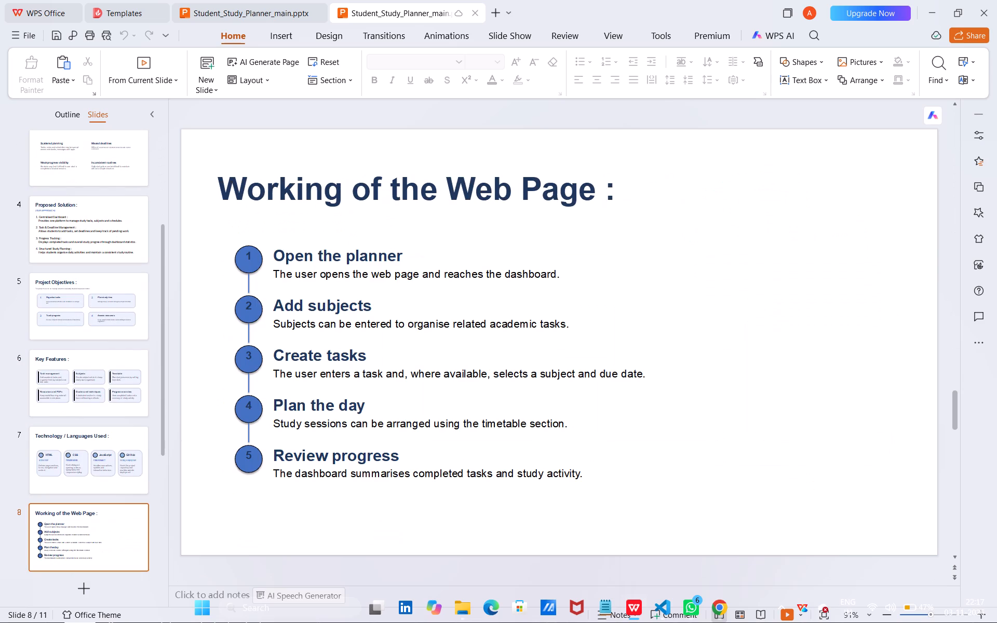
pyautogui.press('Down')
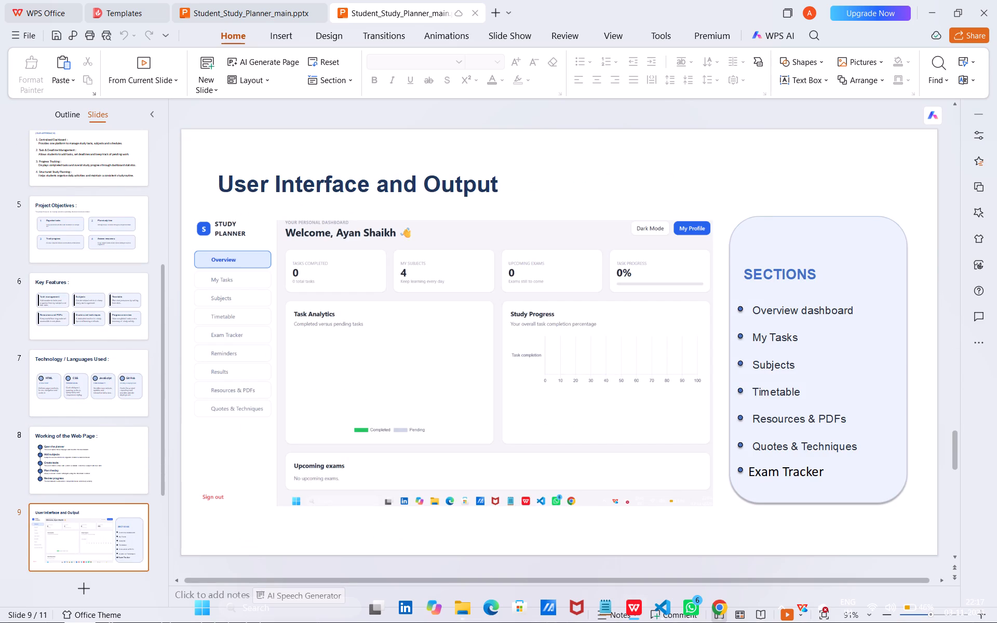
# Review the closing slides "Why Use Our Study Planner?" and "Conclusion", and return to "User Interface and Output".
pyautogui.press('Right')
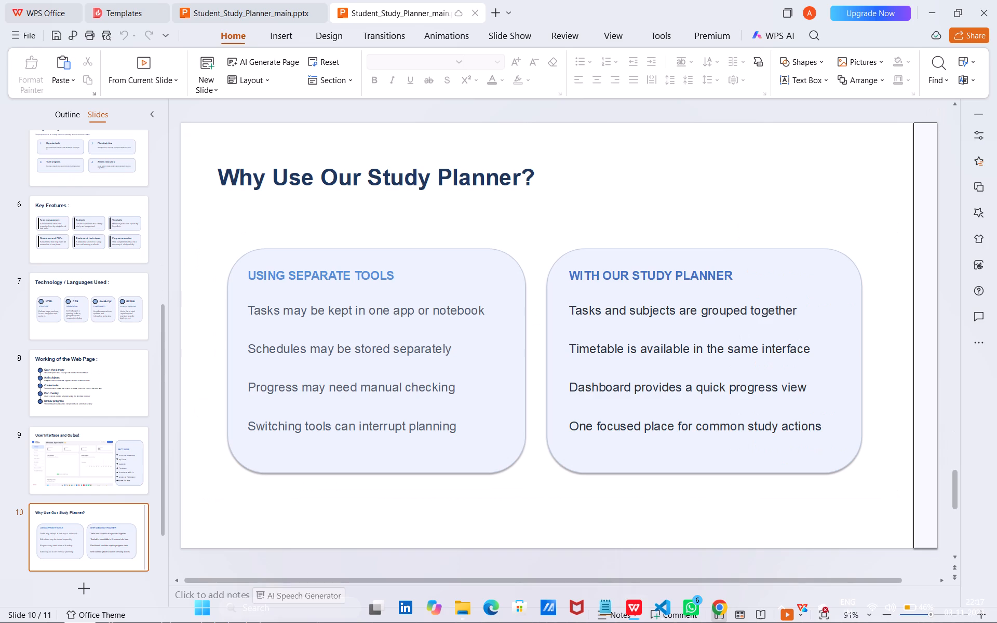
pyautogui.press('Down')
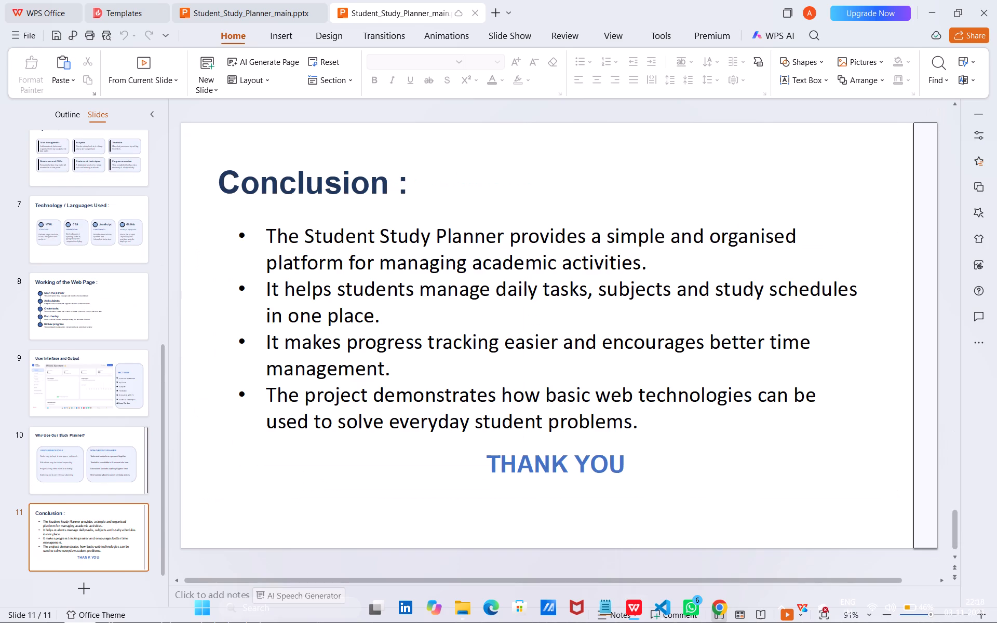
pyautogui.press('Down')
pyautogui.press('Up')
pyautogui.press('Up')
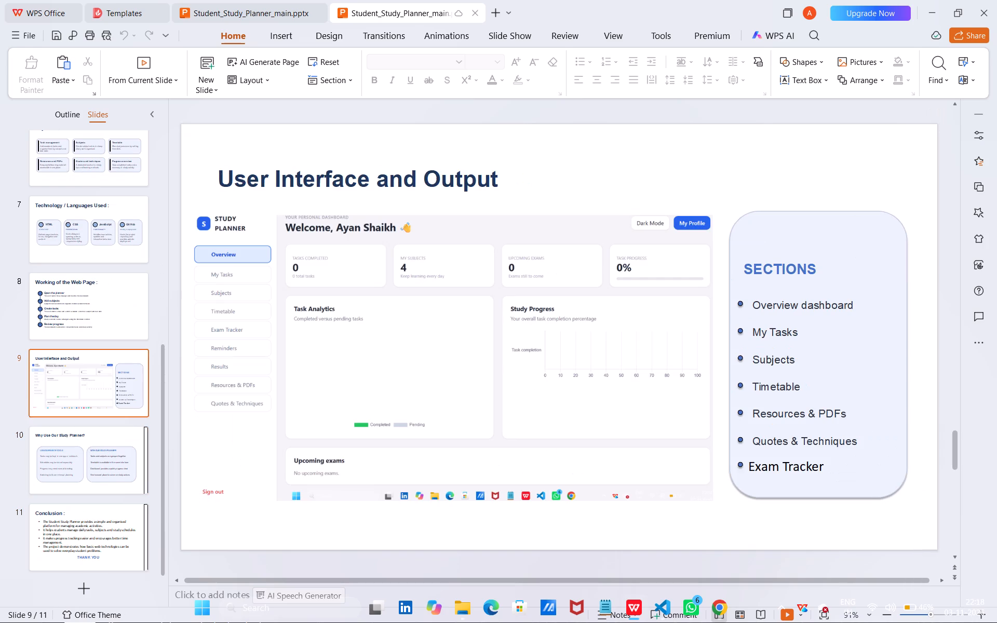
pyautogui.press('Up')
pyautogui.press('Down')
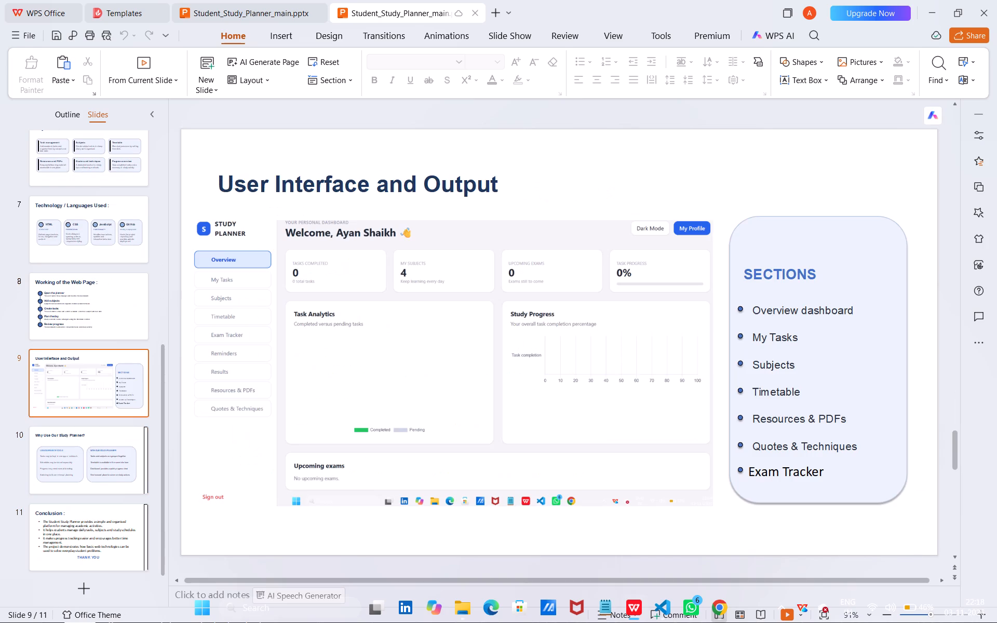